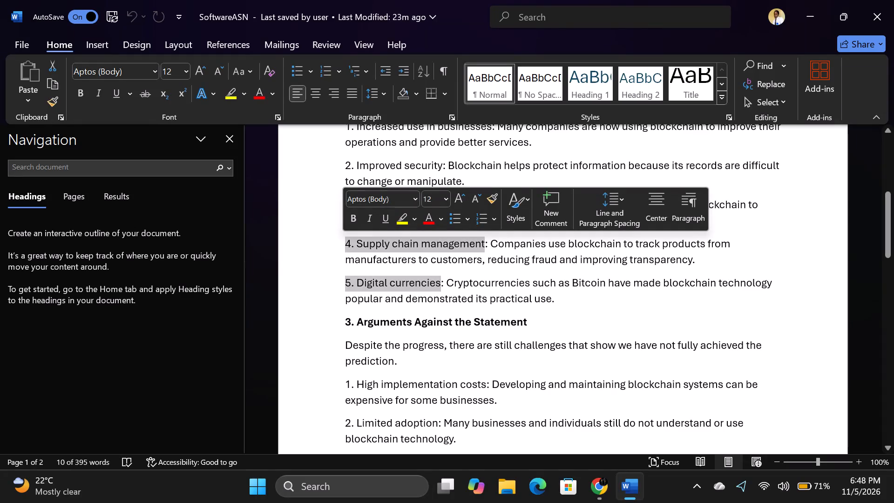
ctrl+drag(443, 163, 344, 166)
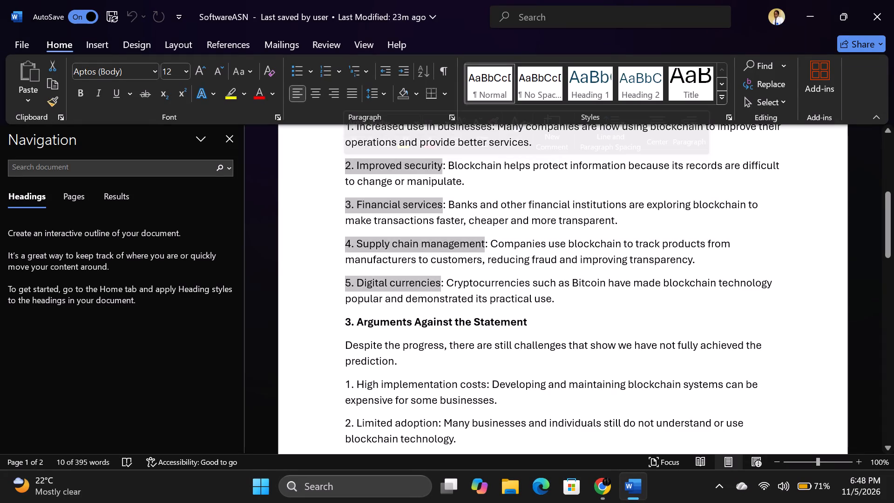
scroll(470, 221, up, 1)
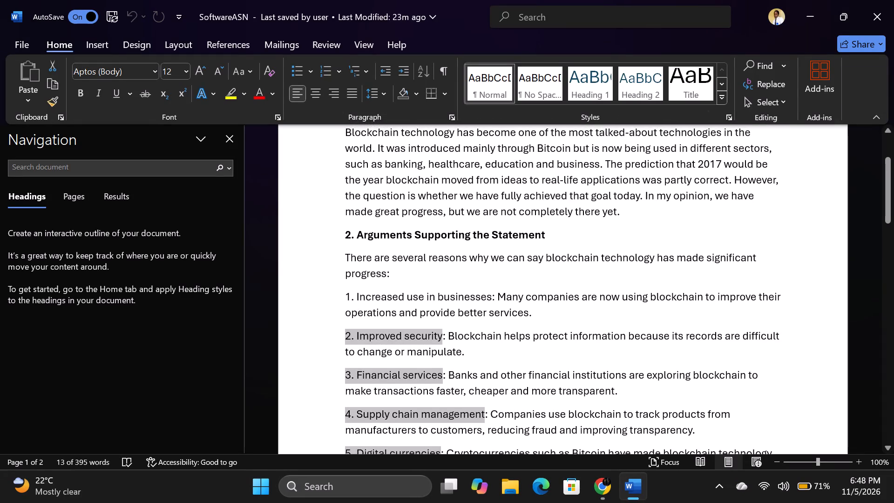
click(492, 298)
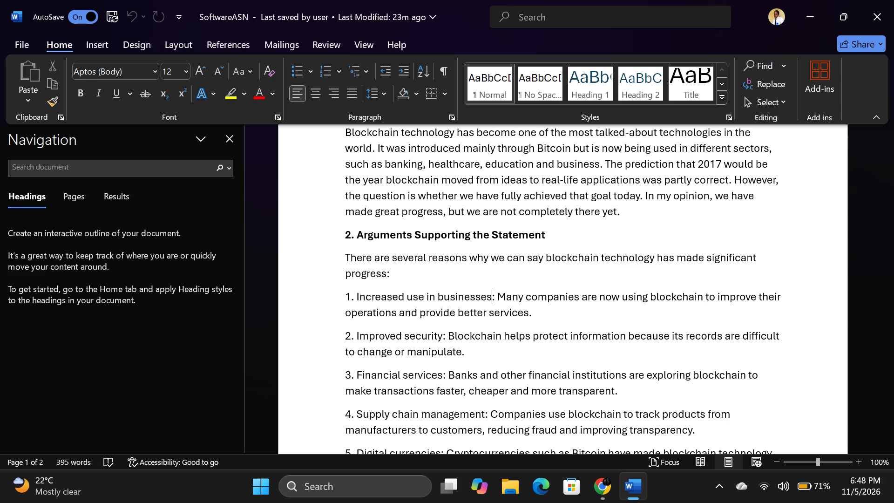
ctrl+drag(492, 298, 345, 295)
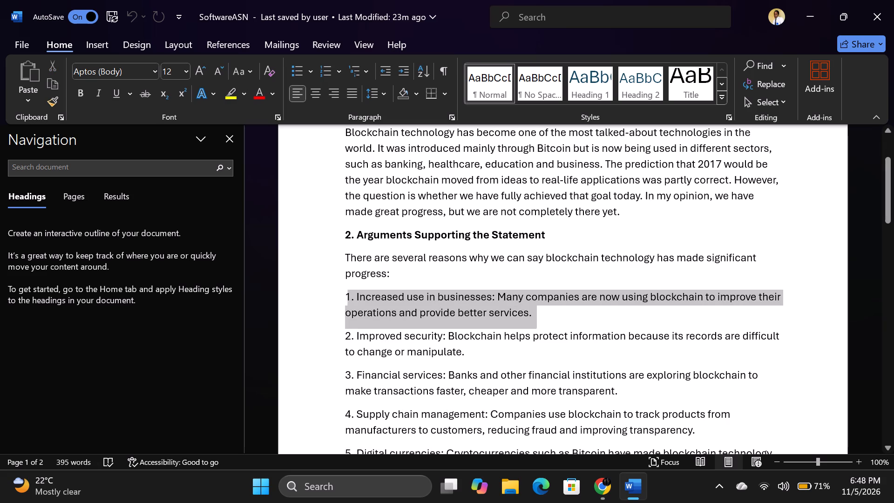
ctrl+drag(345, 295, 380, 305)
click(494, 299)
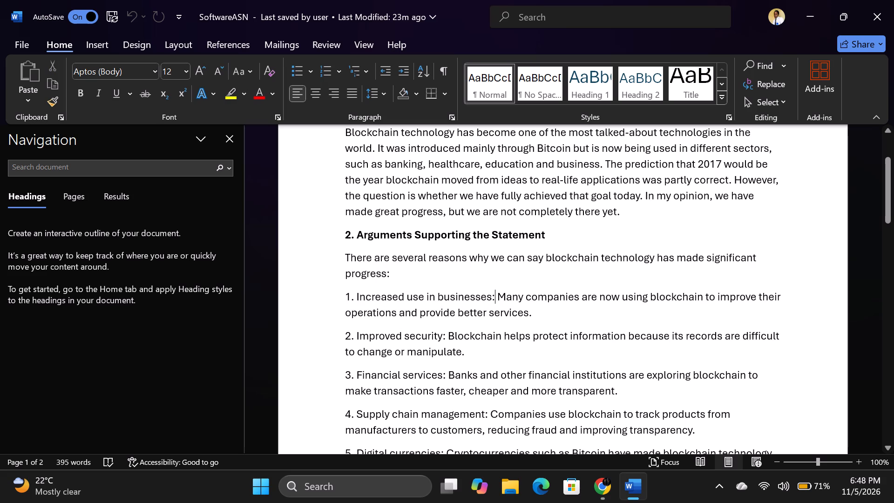
Select together the five numbered point labels before the colons under "Arguments Supporting the Statement", from "1. Increased use in businesses" to "5. Digital currencies".
click(491, 296)
drag(491, 296, 393, 299)
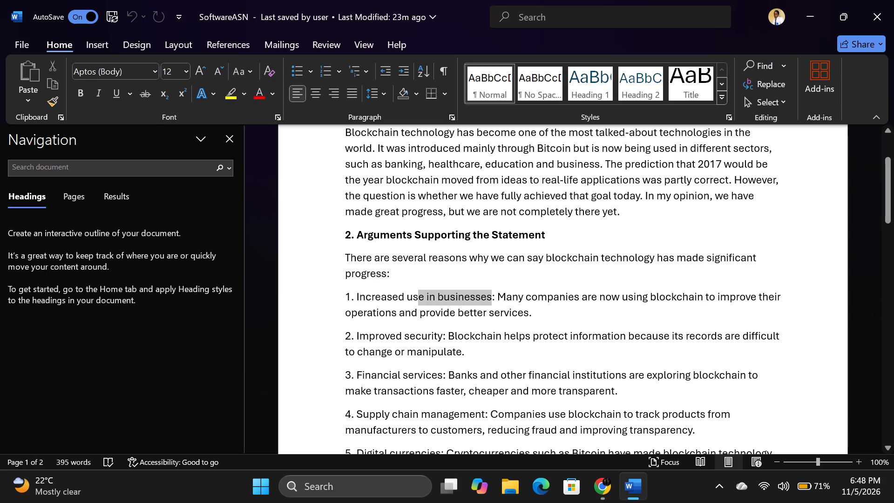
drag(393, 299, 345, 295)
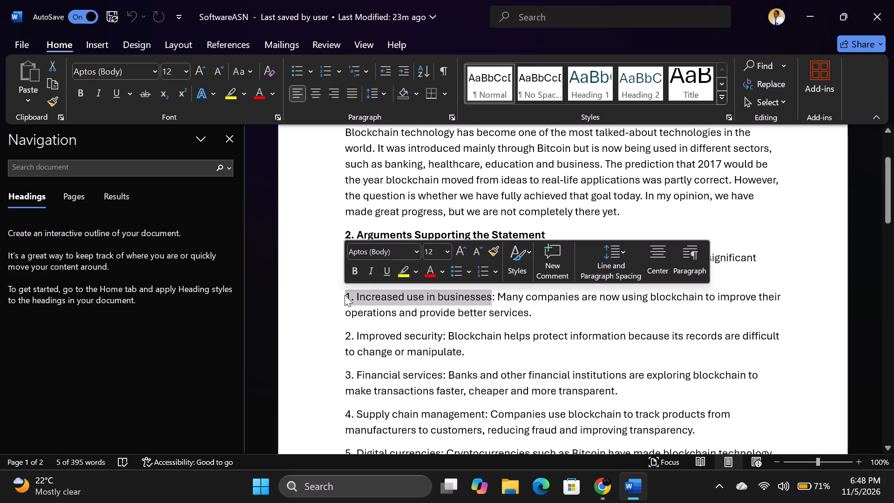
ctrl+click(441, 333)
ctrl+drag(441, 333, 340, 350)
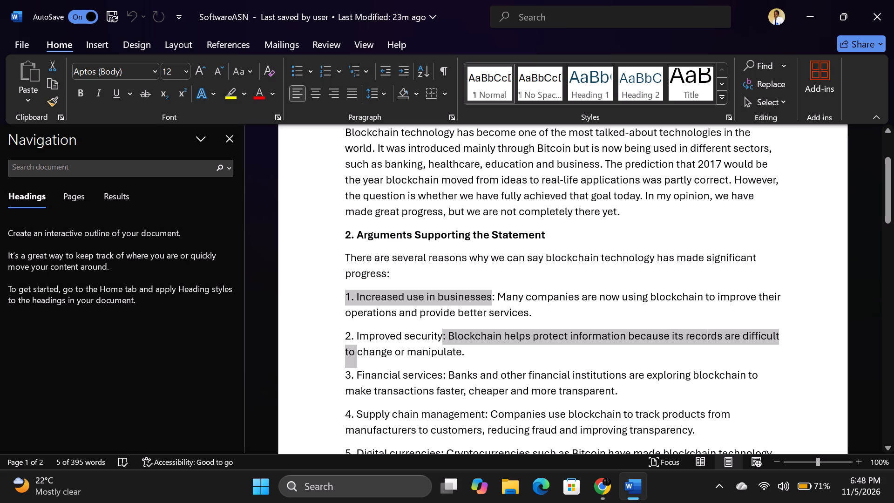
ctrl+drag(340, 350, 339, 342)
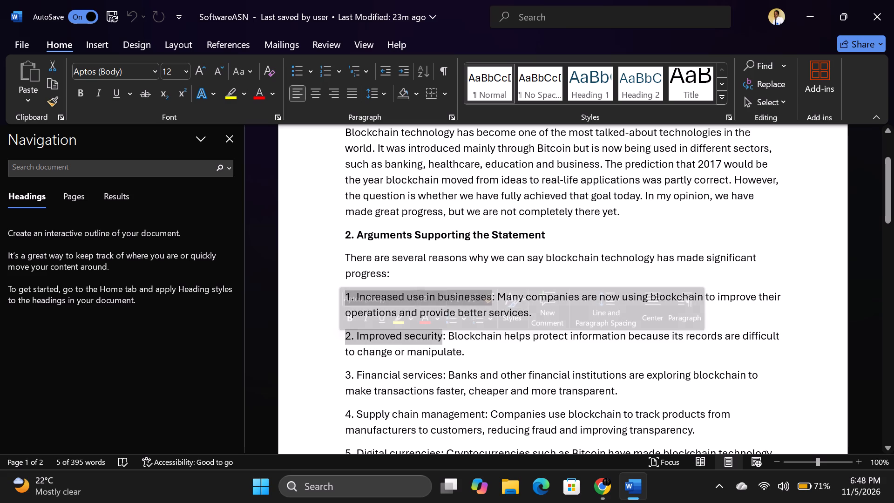
ctrl+drag(441, 374, 341, 374)
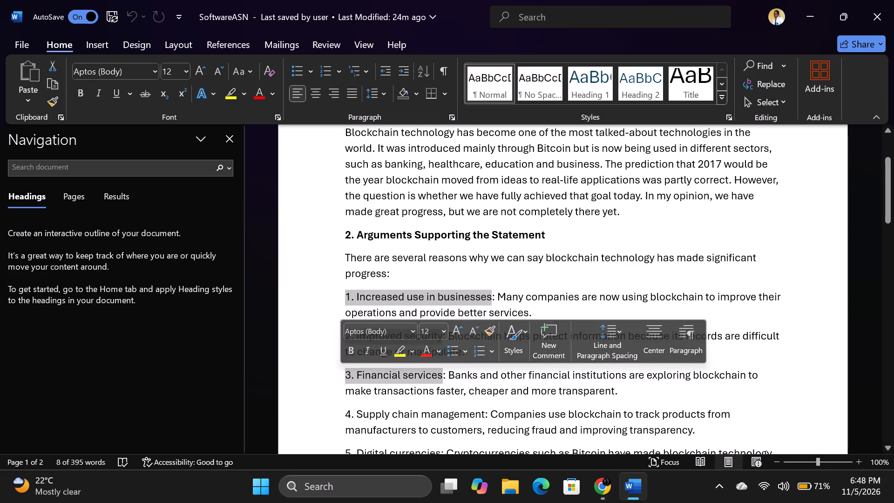
scroll(483, 382, down, 1)
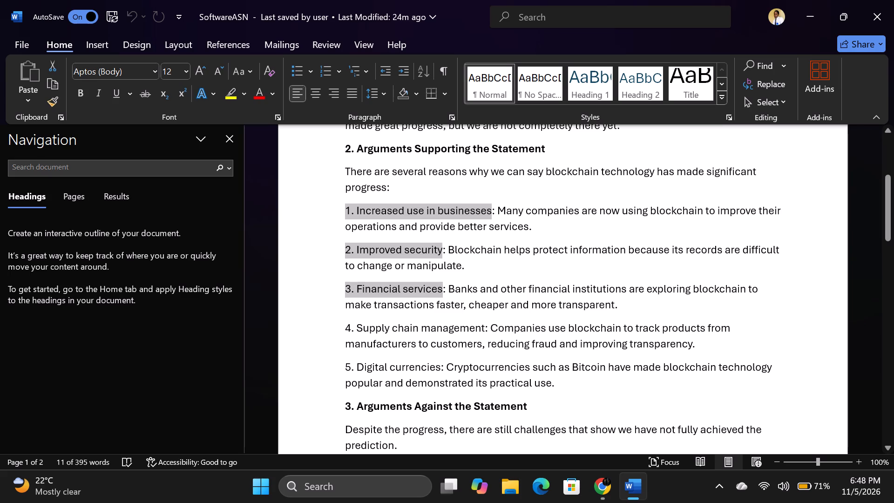
ctrl+drag(485, 326, 346, 328)
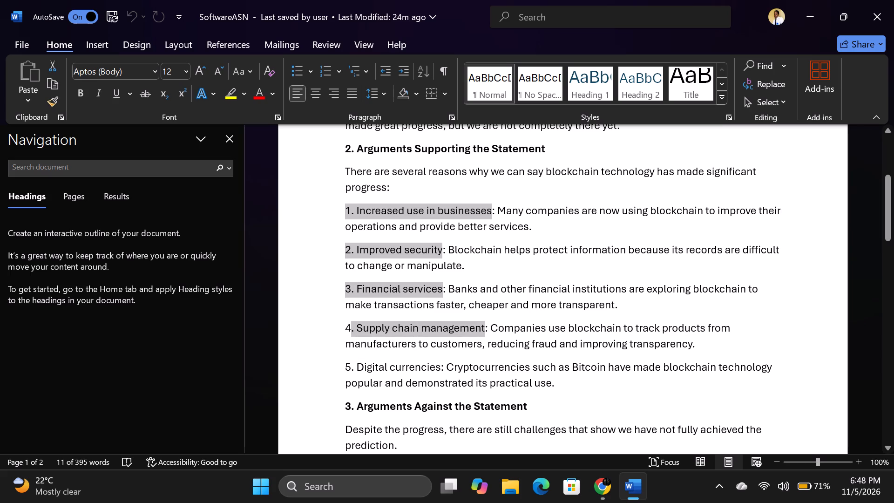
ctrl+drag(346, 328, 343, 327)
ctrl+drag(441, 367, 333, 369)
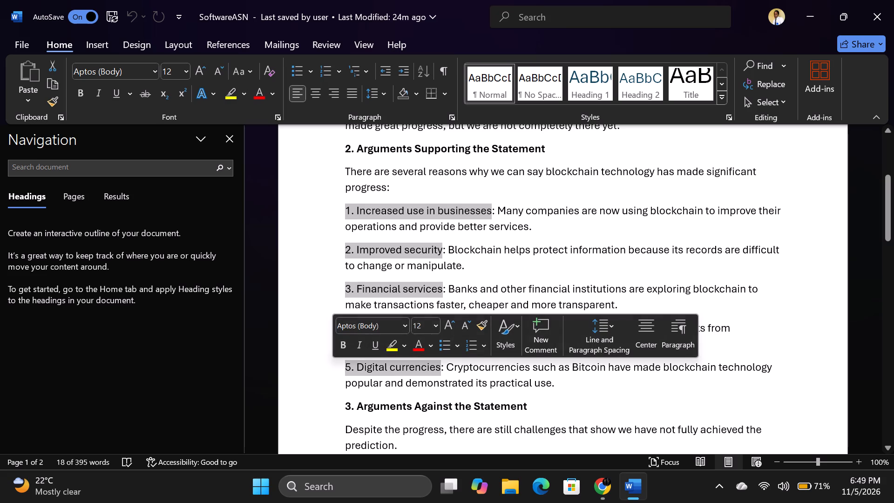
Add the six numbered point labels under "Arguments Against the Statement" to the selection, from "1. High implementation costs" to "6. Lack of skilled professionals".
scroll(567, 404, down, 1)
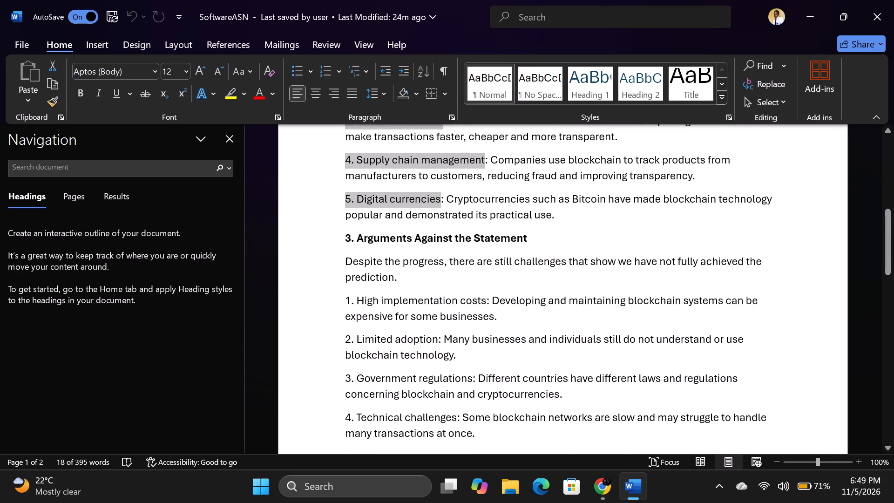
ctrl+drag(487, 299, 347, 295)
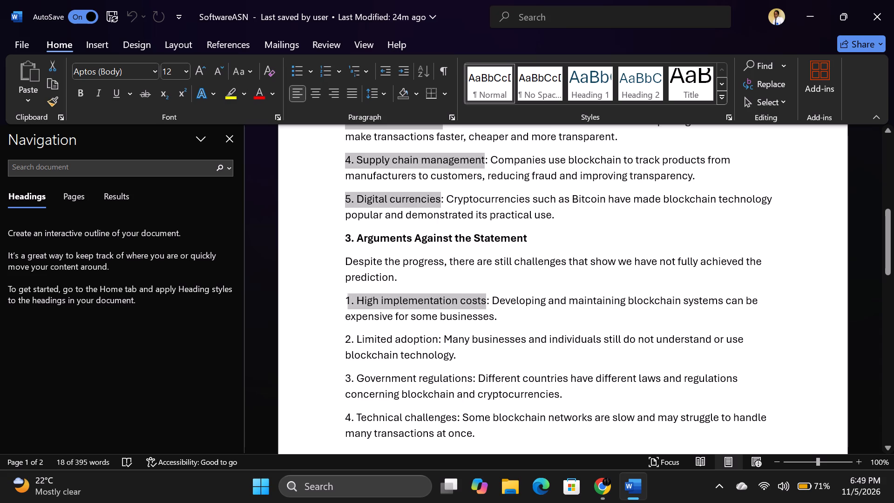
ctrl+drag(347, 295, 345, 295)
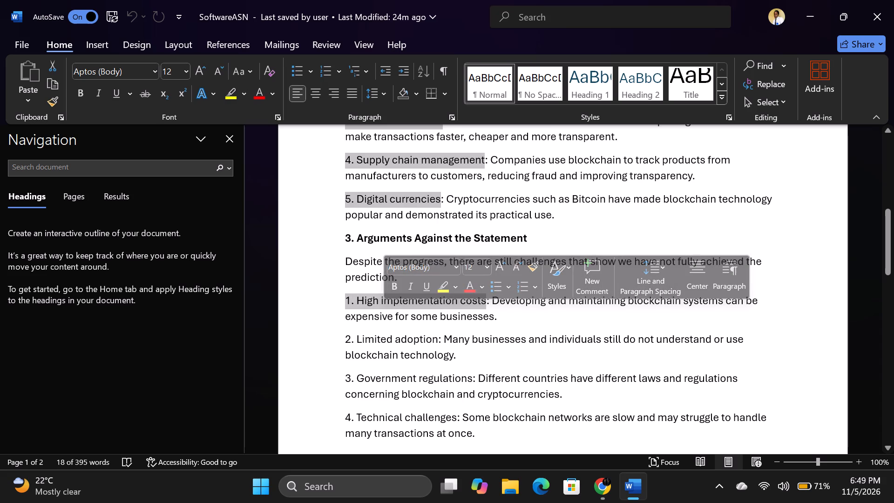
ctrl+drag(438, 343, 363, 341)
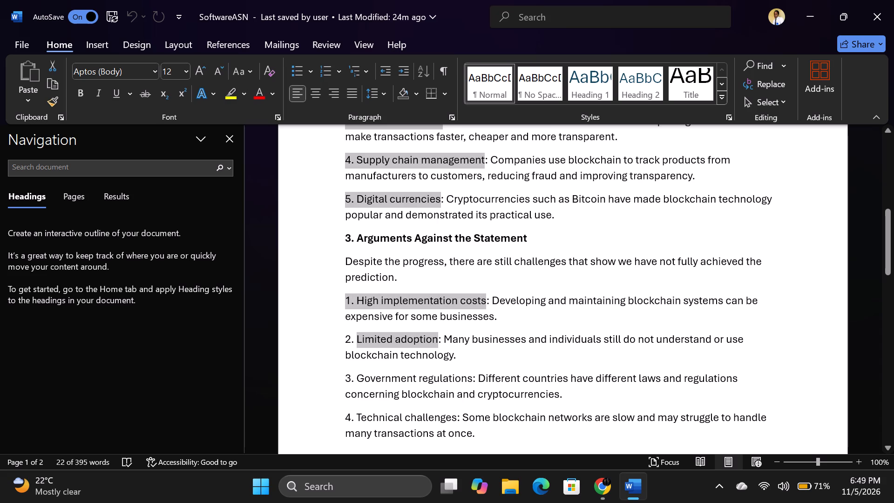
ctrl+drag(363, 341, 344, 340)
ctrl+drag(472, 378, 339, 380)
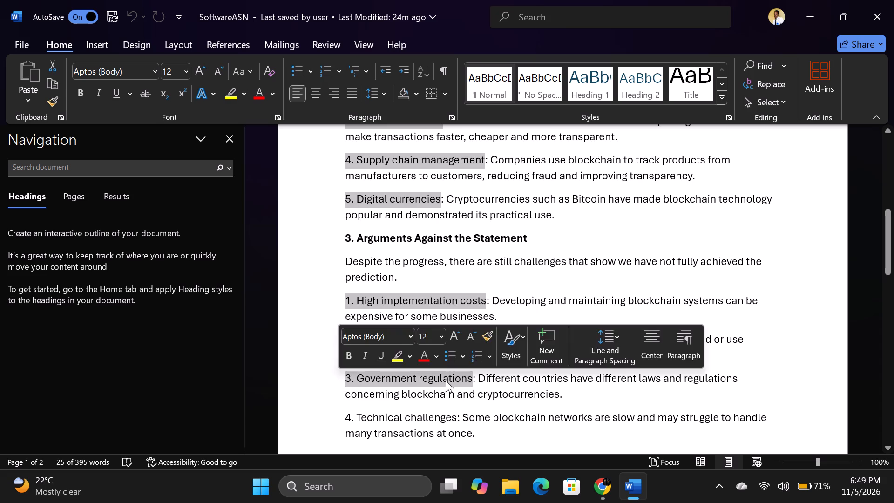
scroll(480, 392, down, 1)
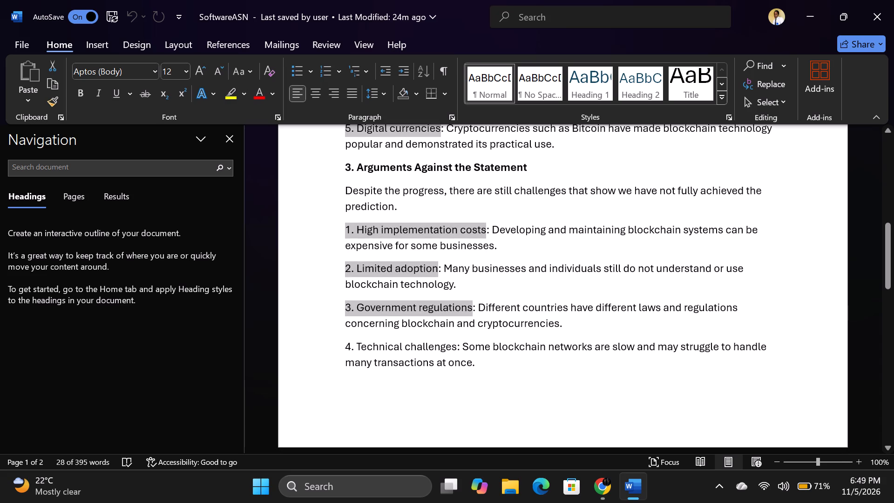
ctrl+drag(457, 345, 353, 345)
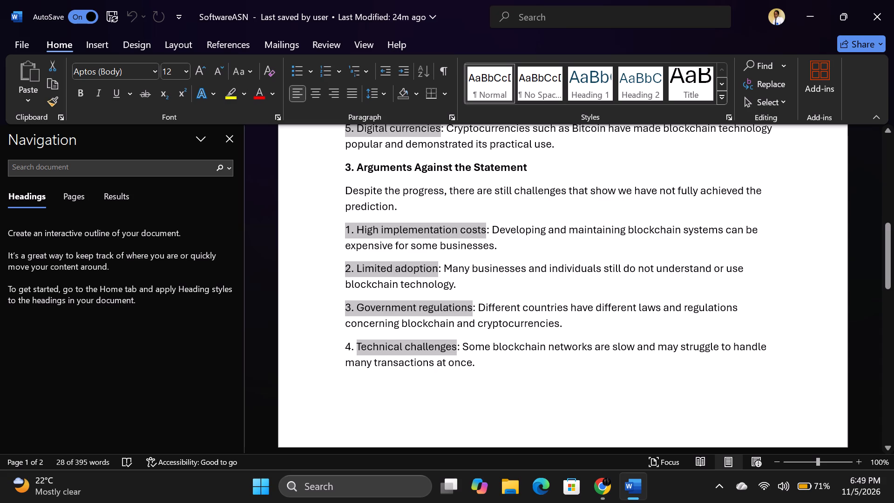
ctrl+drag(353, 345, 343, 344)
scroll(507, 374, down, 1)
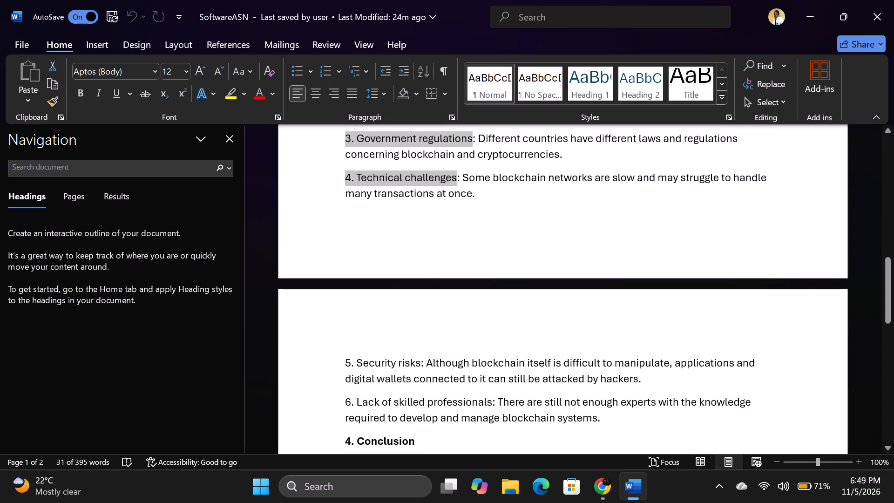
scroll(507, 374, down, 1)
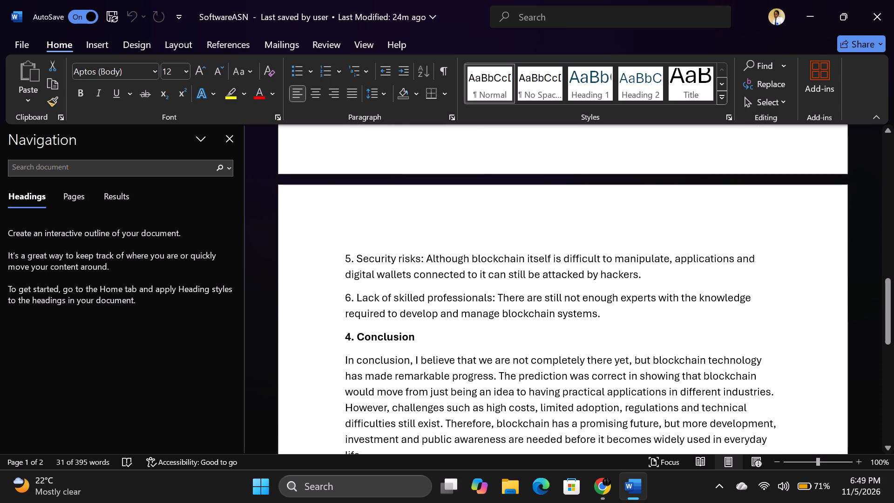
ctrl+drag(421, 257, 344, 251)
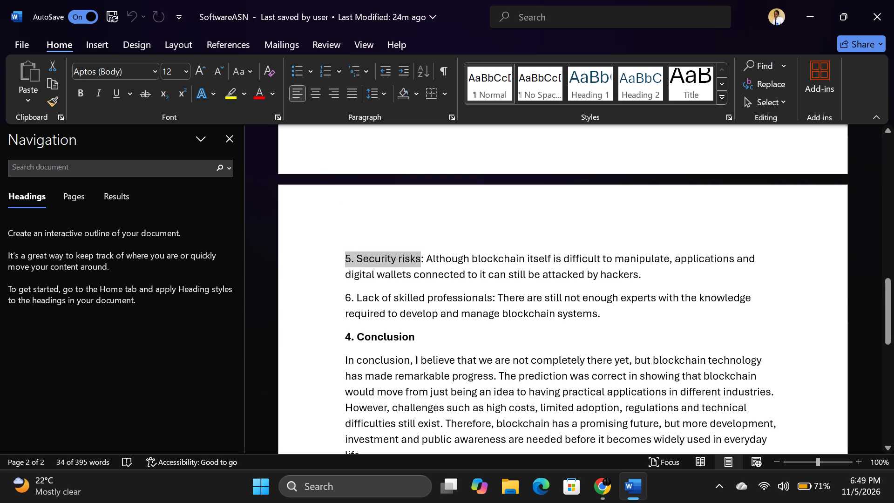
ctrl+drag(492, 297, 373, 302)
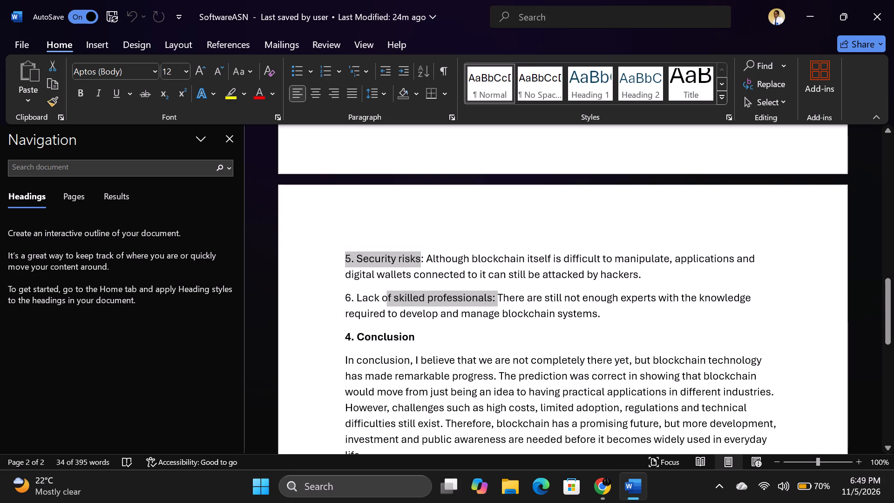
ctrl+drag(373, 302, 338, 297)
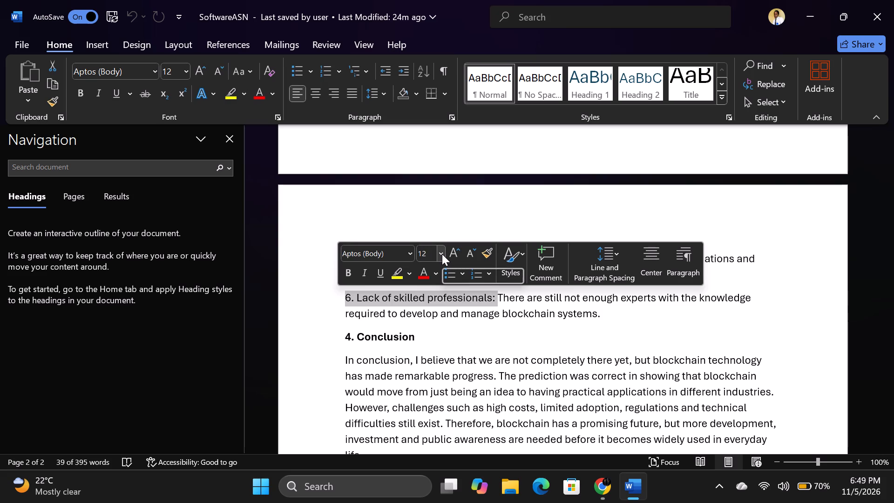
Format all the selected point labels in the Century font with italic and bold, and deselect them.
click(408, 254)
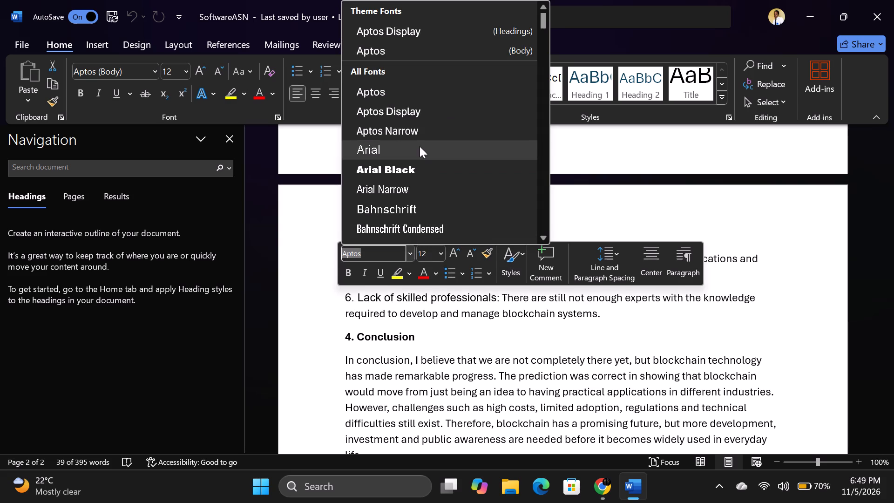
scroll(417, 178, down, 2)
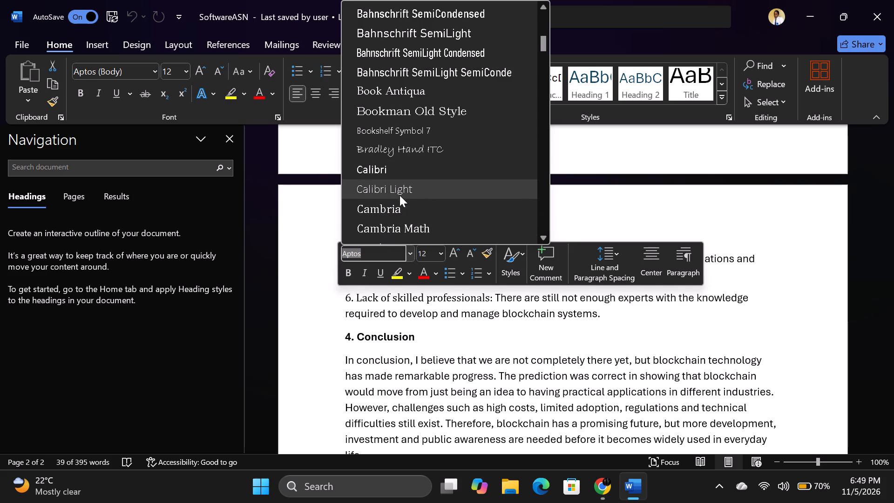
scroll(402, 192, down, 1)
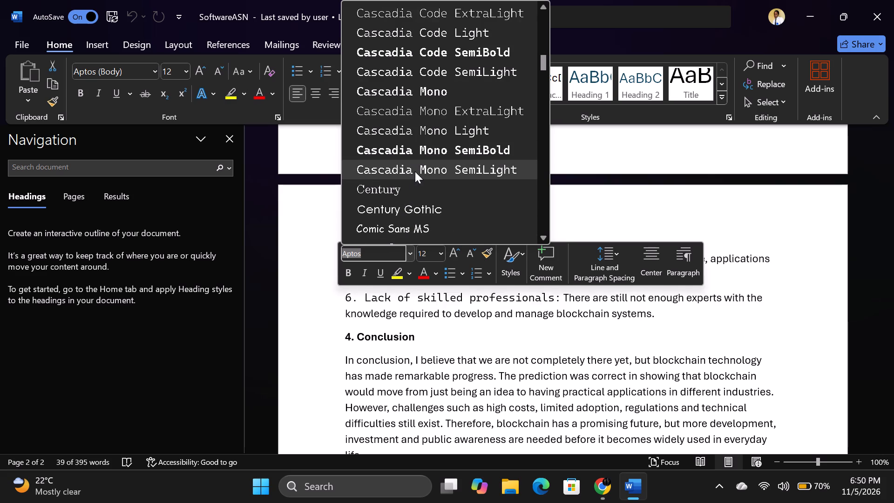
click(404, 184)
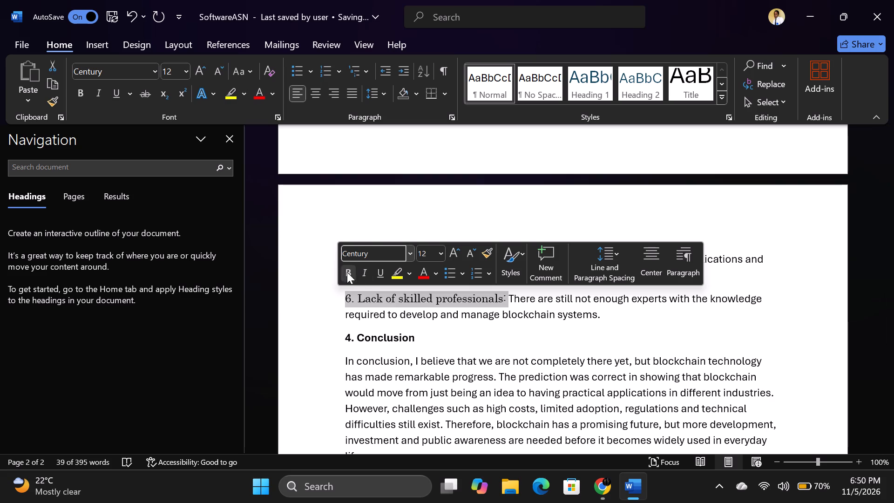
click(369, 272)
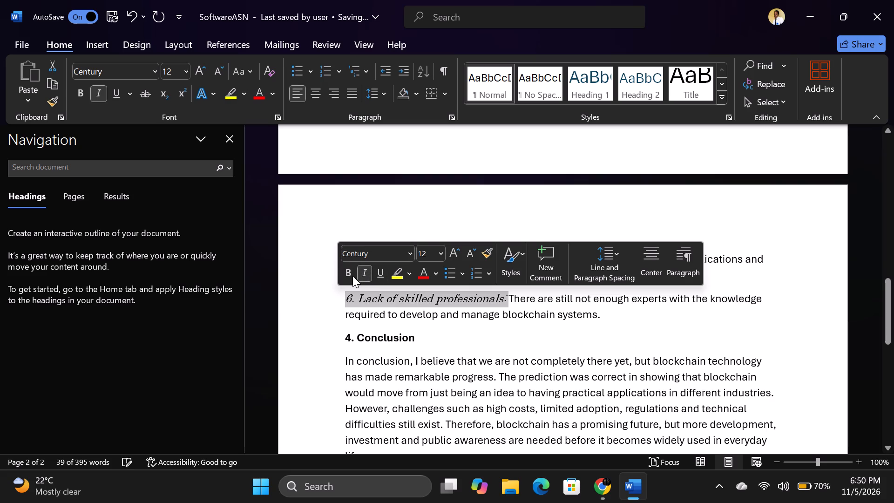
click(352, 276)
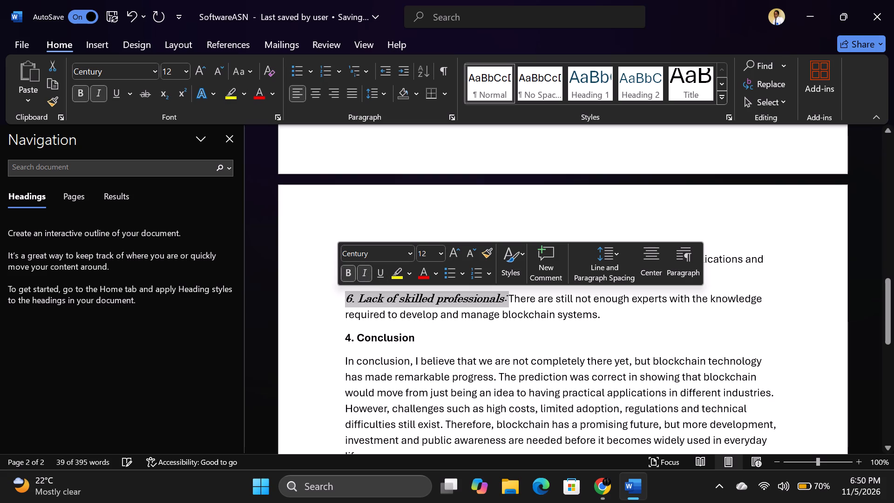
click(489, 329)
scroll(510, 282, down, 1)
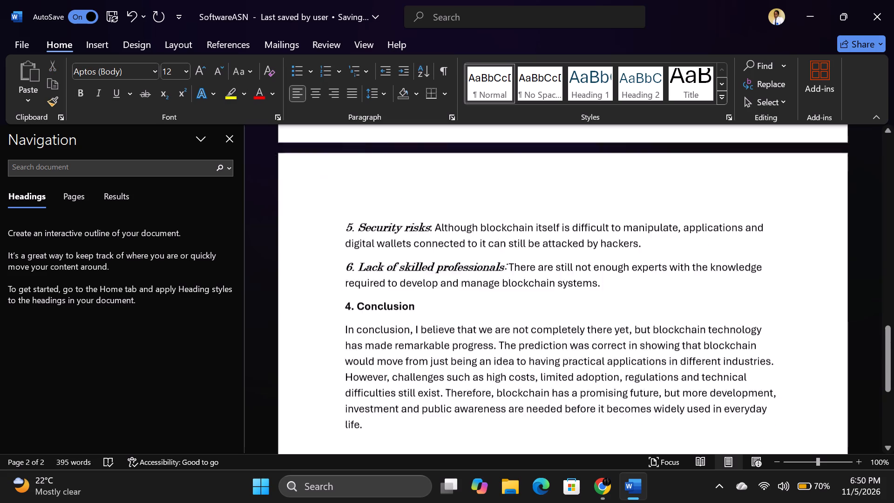
Return to the start of the document, dismiss the automatic-saving notice, and save the document.
scroll(510, 282, up, 6)
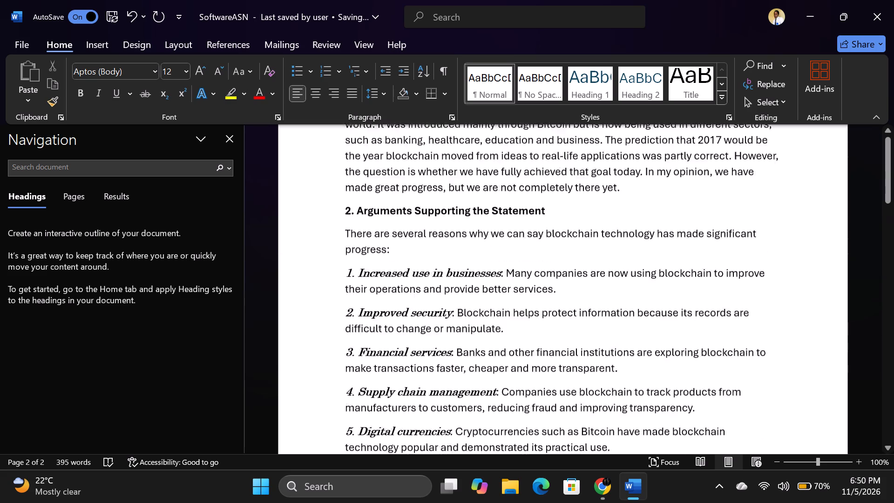
scroll(510, 282, up, 1)
scroll(510, 282, down, 1)
scroll(510, 282, up, 1)
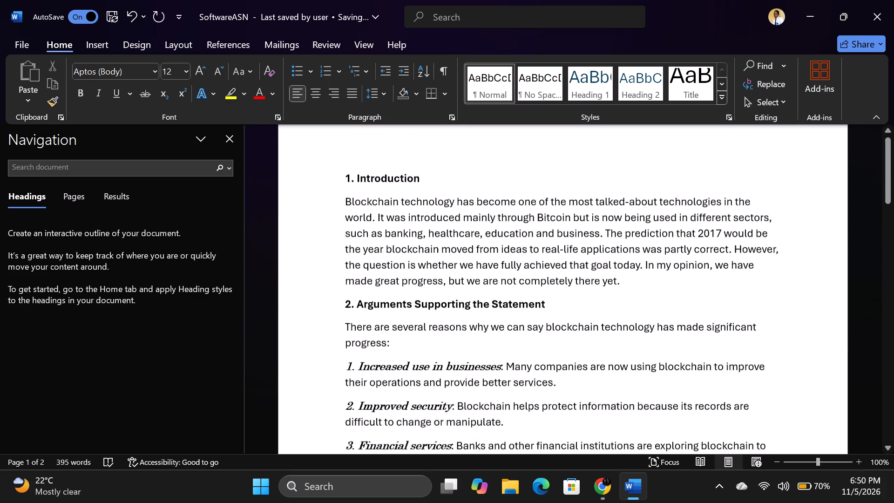
scroll(510, 282, up, 1)
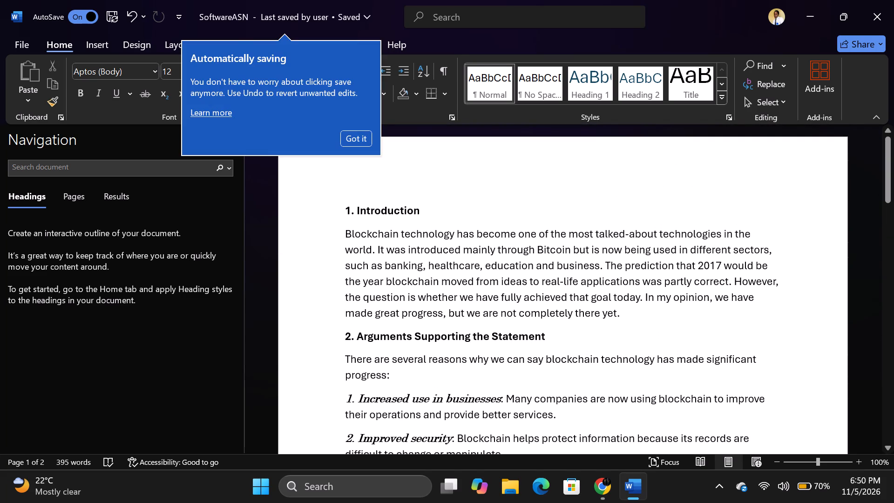
click(356, 133)
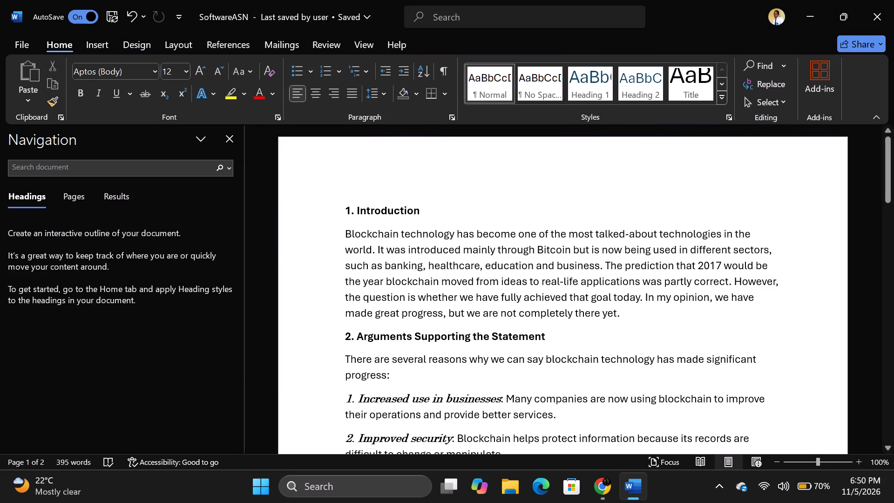
key(ctrl+s)
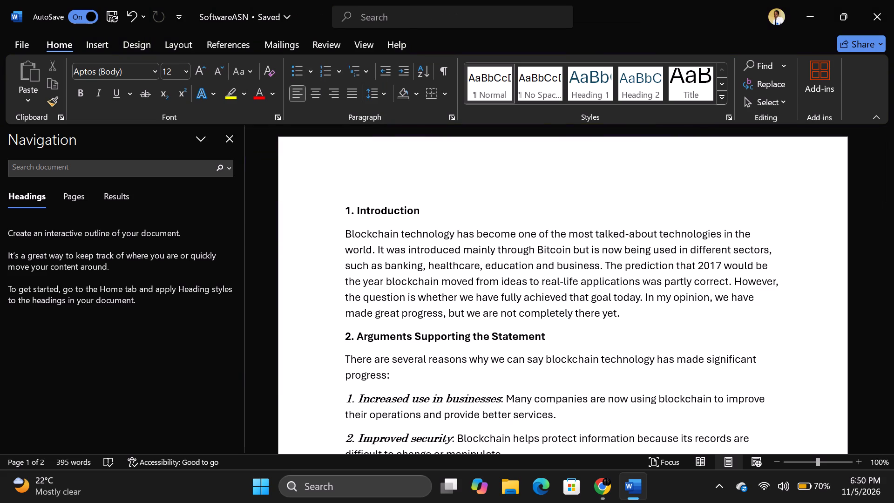
Convert the five points under "Arguments Supporting the Statement" into a lowercase Roman numeral list (i., ii., iii.) and save the document.
scroll(507, 211, down, 1)
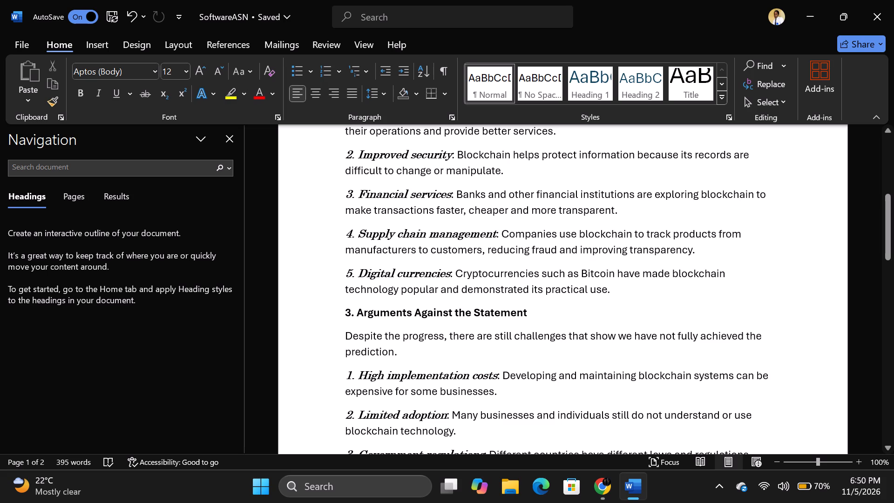
click(615, 289)
drag(615, 289, 523, 235)
drag(523, 235, 339, 149)
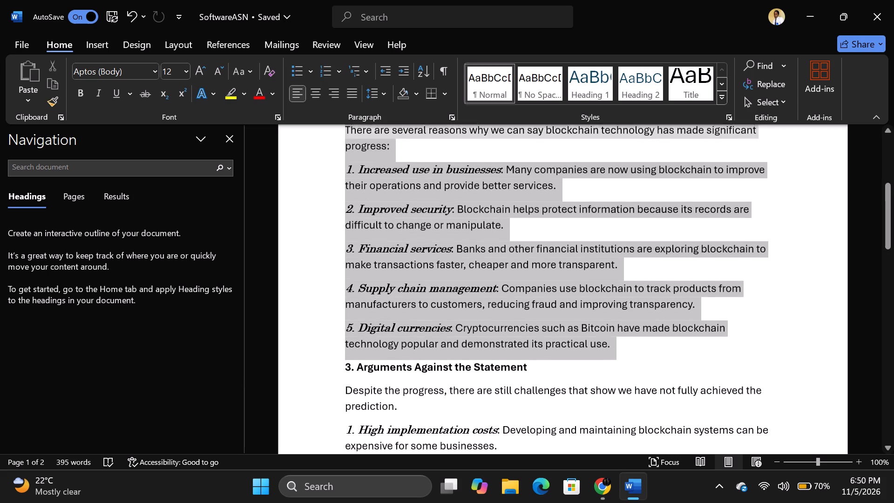
drag(339, 149, 337, 171)
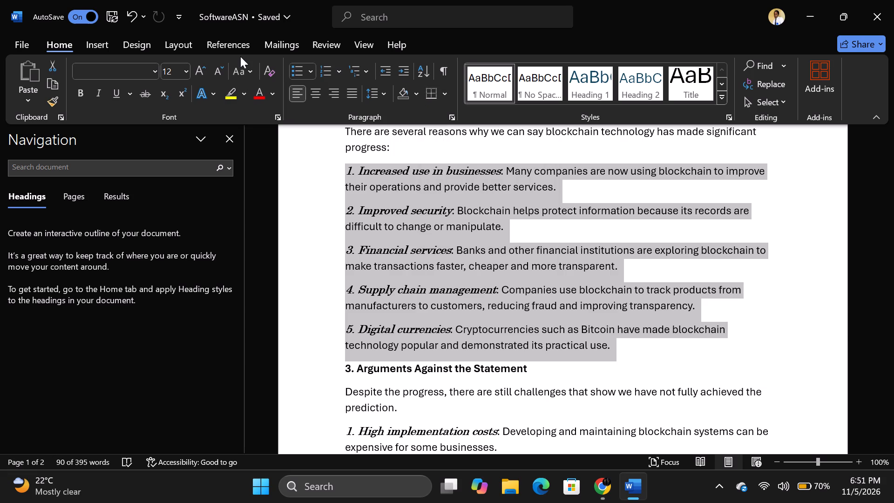
click(313, 72)
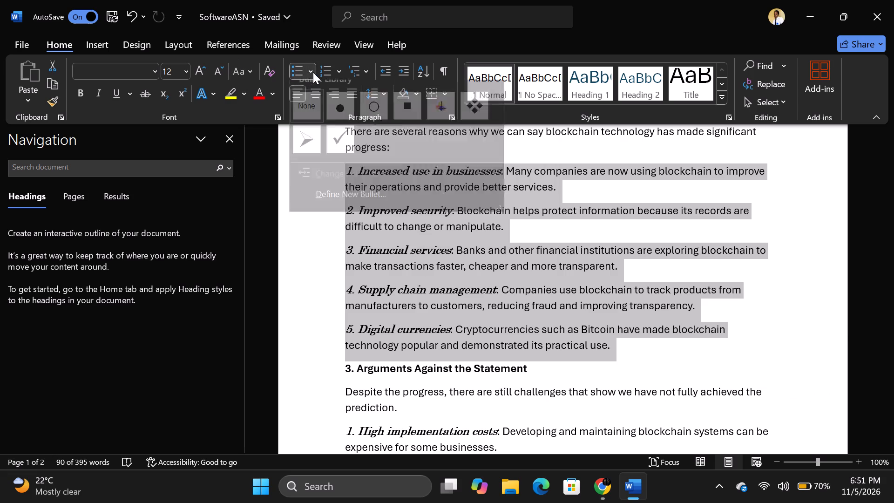
click(338, 69)
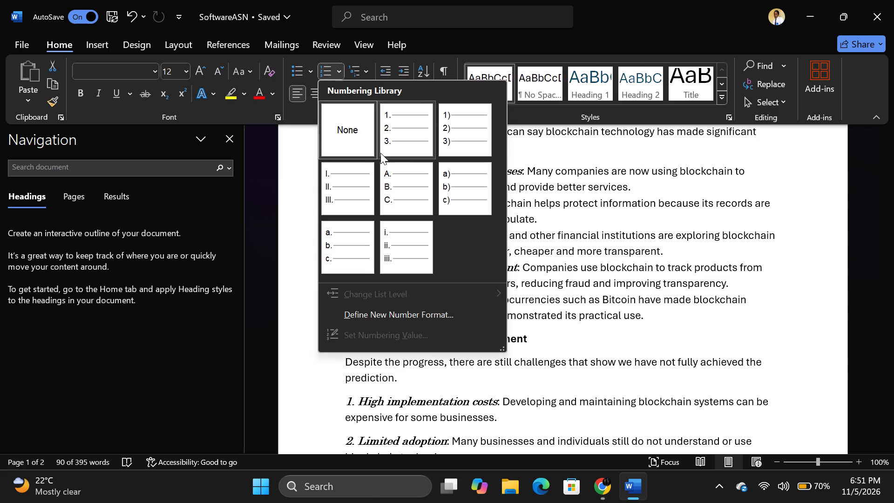
click(404, 231)
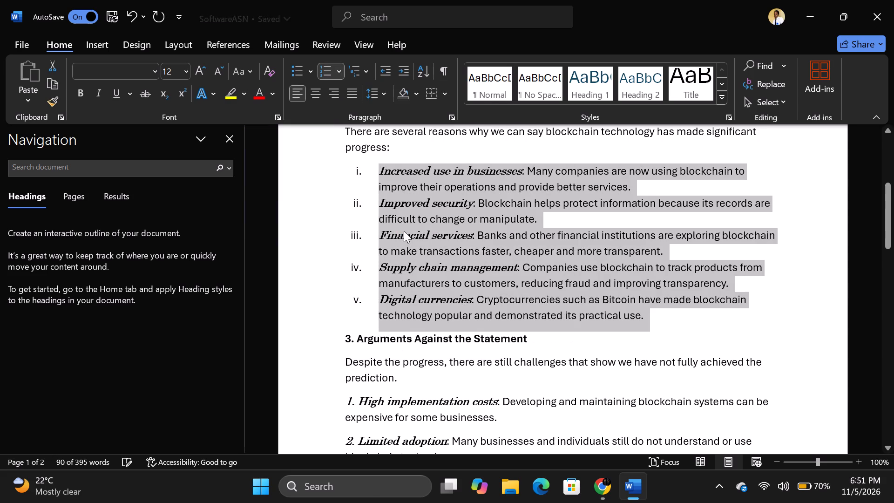
click(657, 315)
key(ctrl+s)
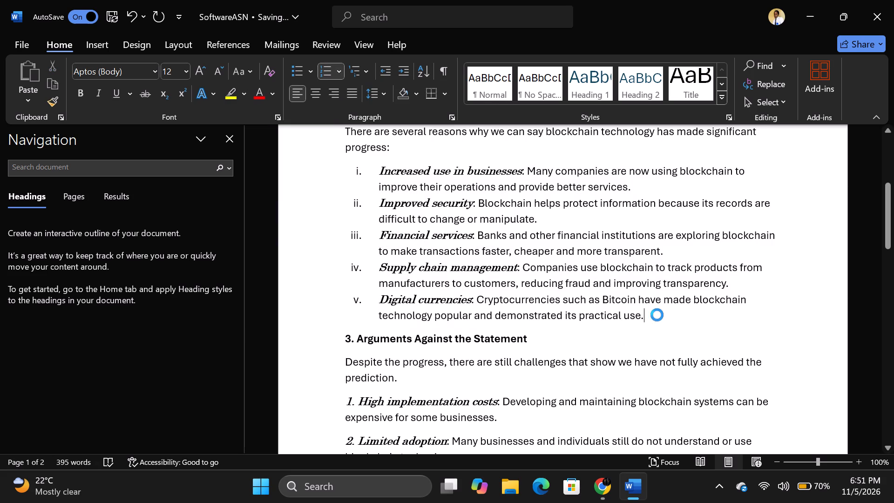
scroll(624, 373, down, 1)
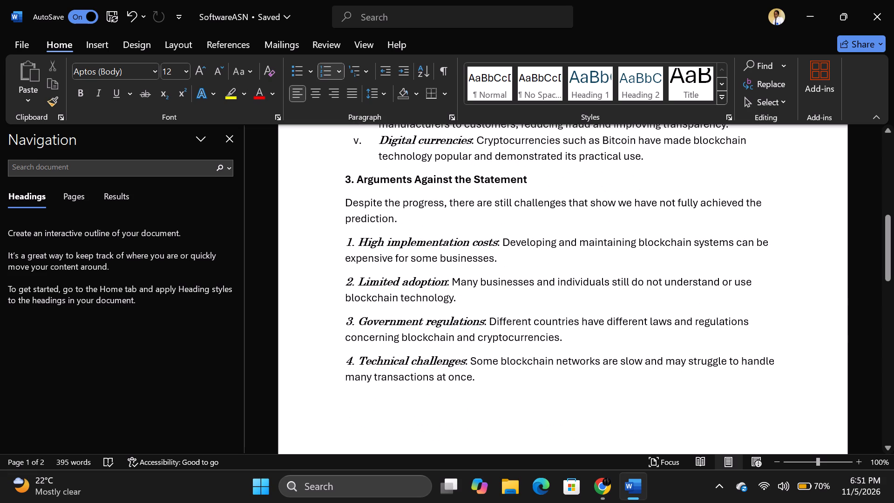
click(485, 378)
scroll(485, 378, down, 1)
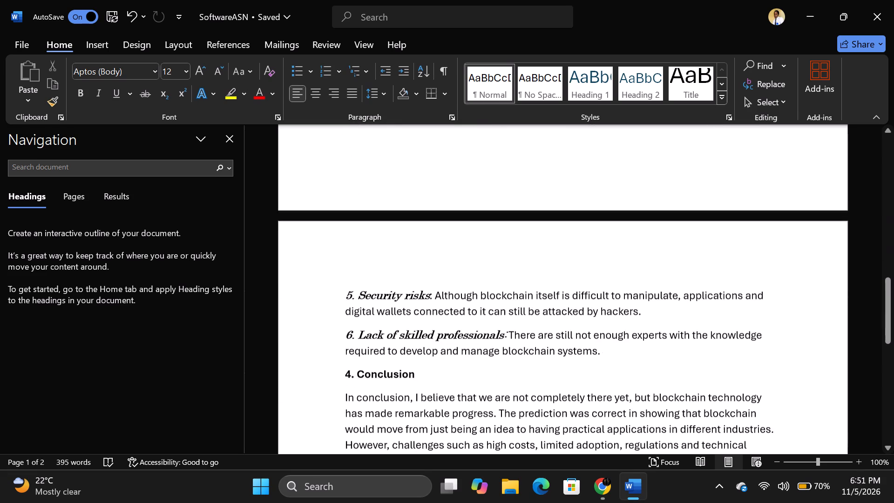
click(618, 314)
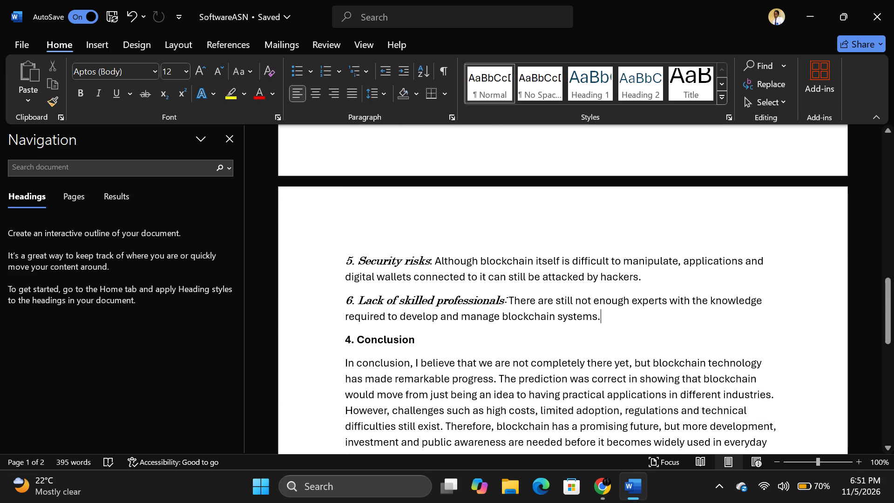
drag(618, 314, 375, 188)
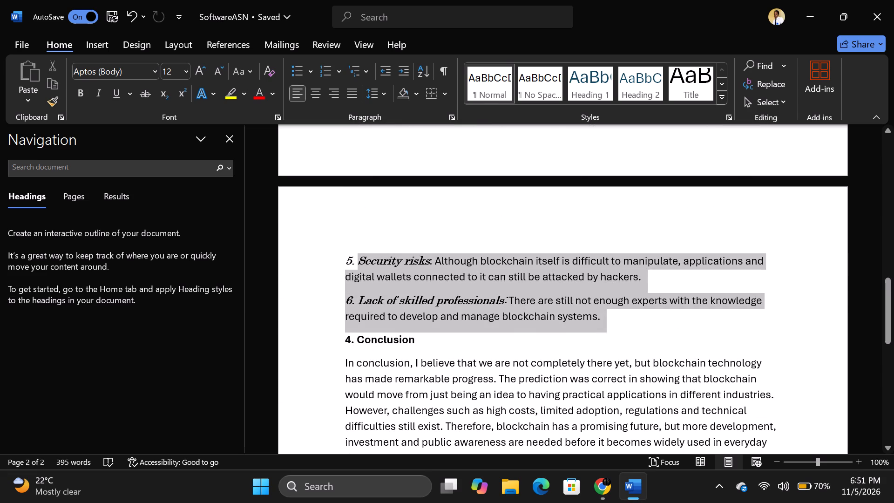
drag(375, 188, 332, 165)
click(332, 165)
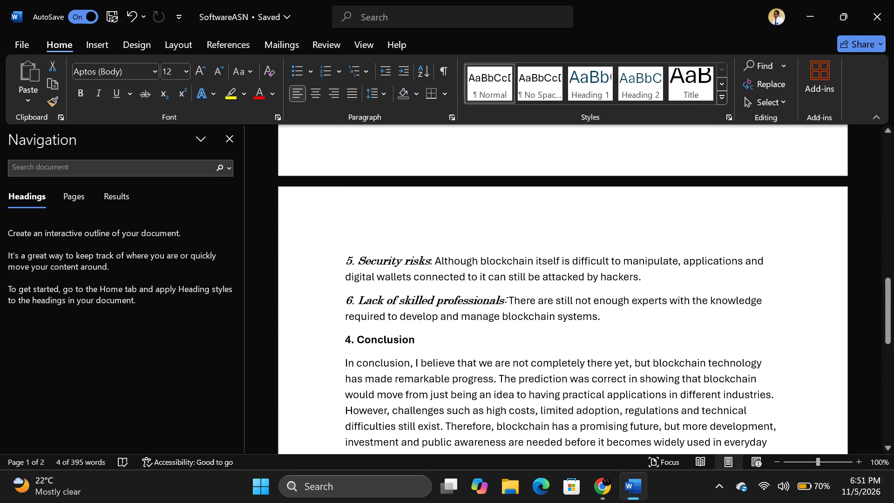
Convert the six points under "Arguments Against the Statement" into a lowercase Roman numeral list (i., ii., iii.) and save the document.
click(604, 315)
drag(604, 315, 517, 256)
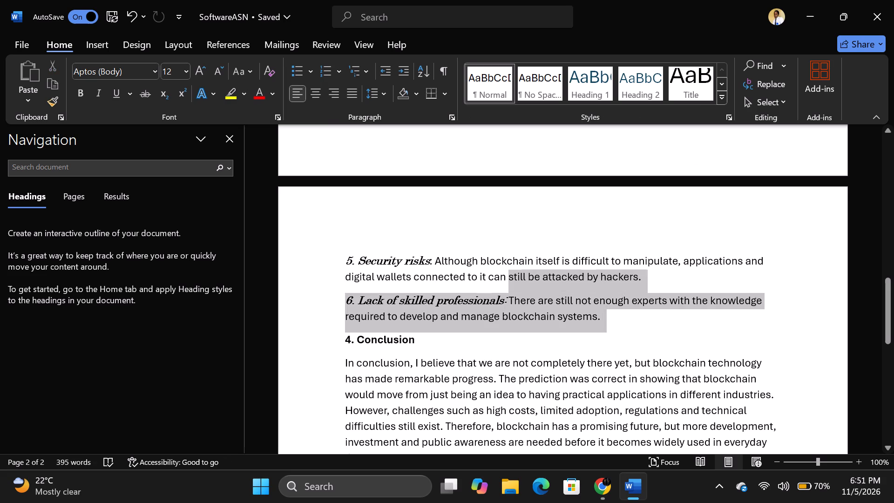
drag(517, 256, 410, 131)
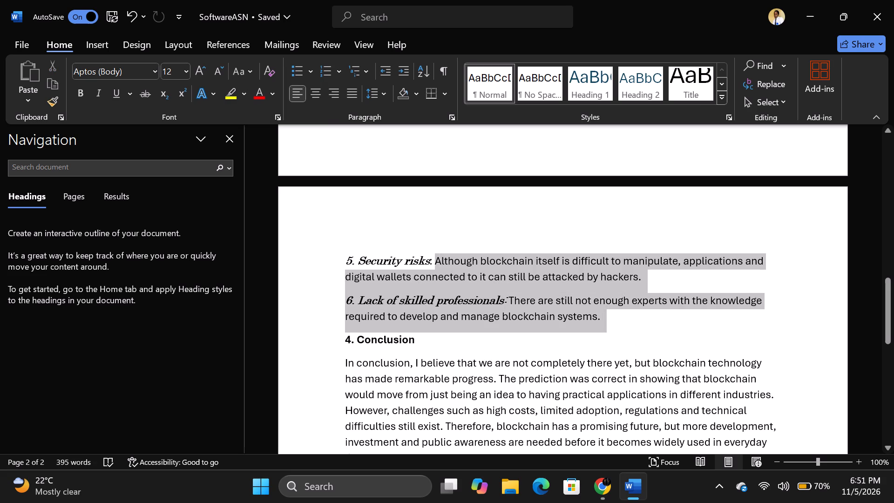
drag(410, 131, 346, 349)
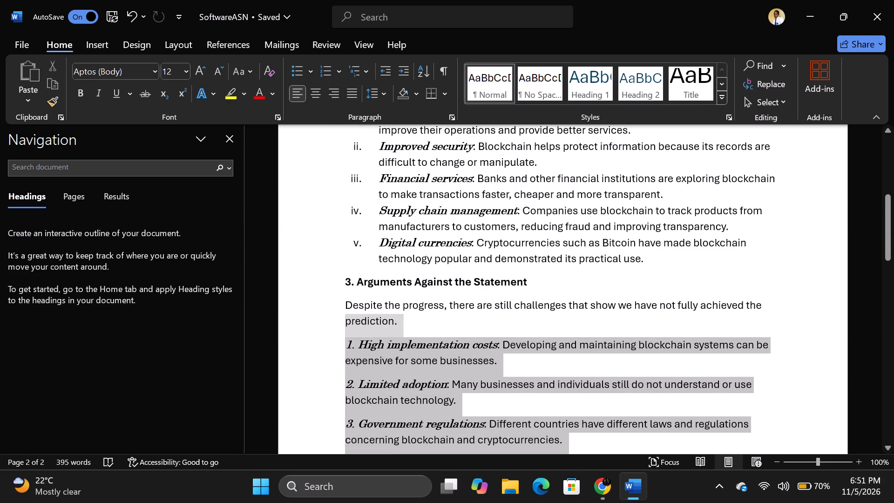
drag(346, 349, 346, 350)
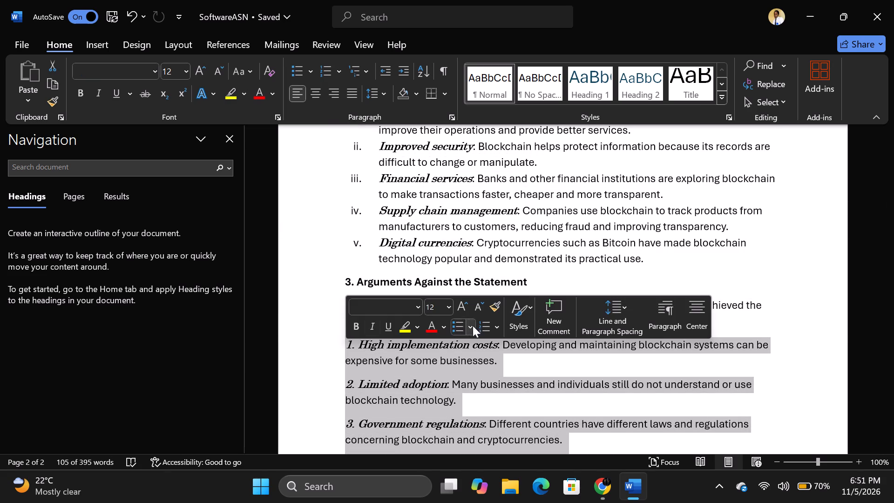
click(496, 329)
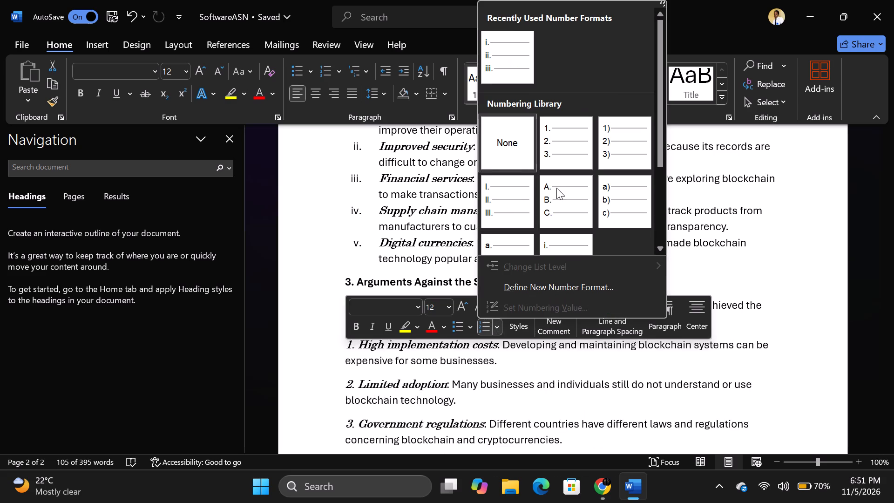
click(564, 235)
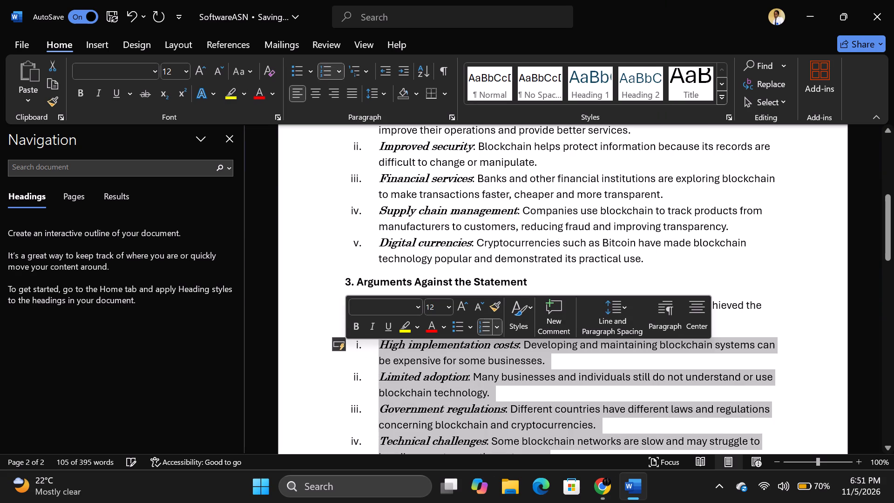
click(564, 279)
key(ctrl+s)
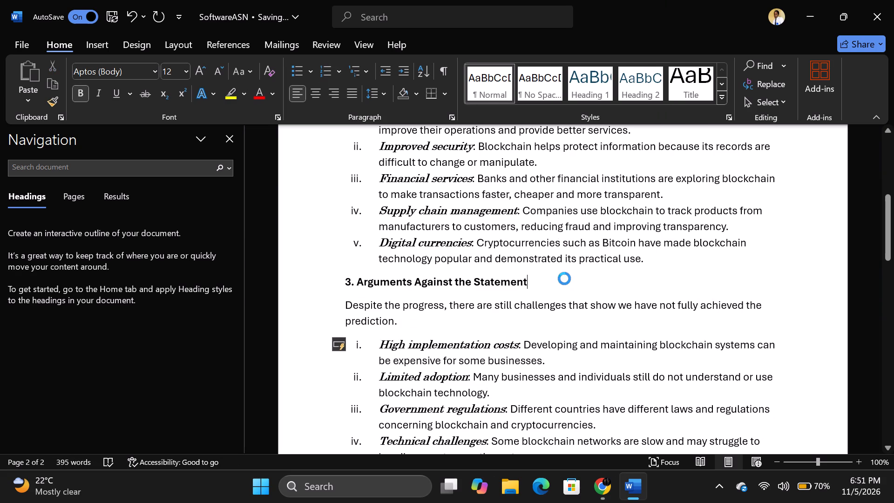
Check the numbering and layout of both argument lists and the conclusion across the two pages.
scroll(564, 285, up, 1)
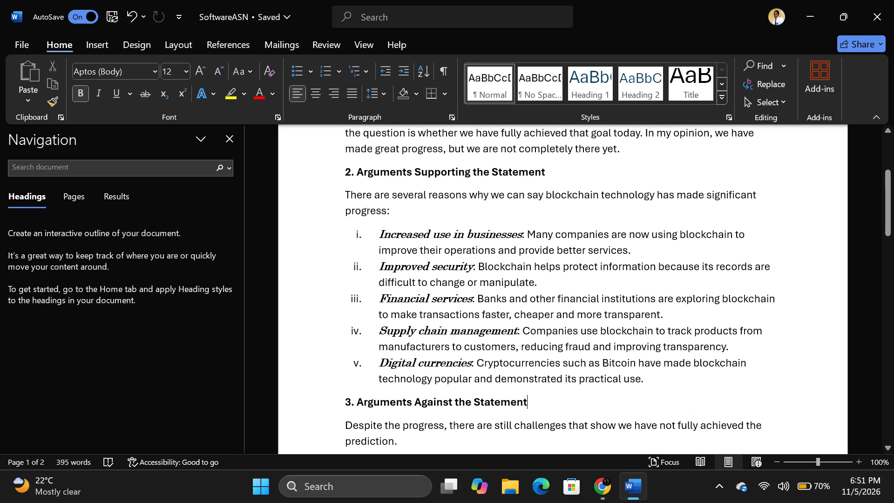
scroll(564, 285, up, 1)
scroll(564, 285, down, 2)
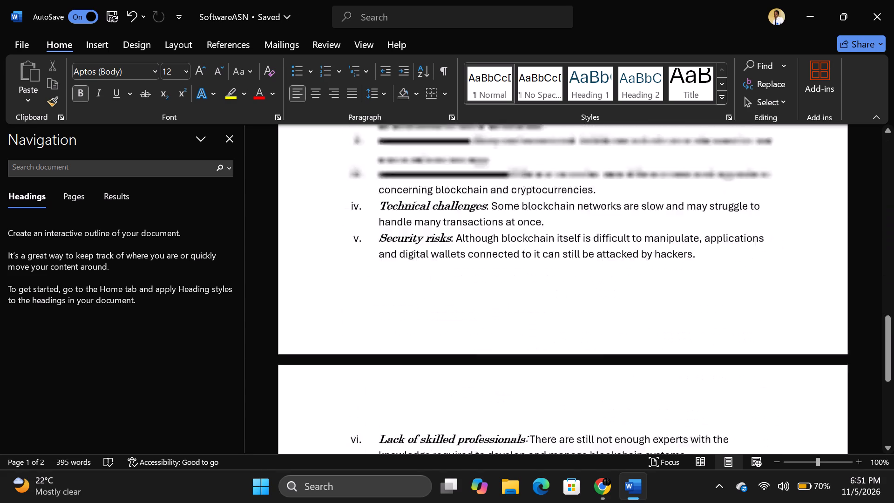
scroll(564, 285, up, 1)
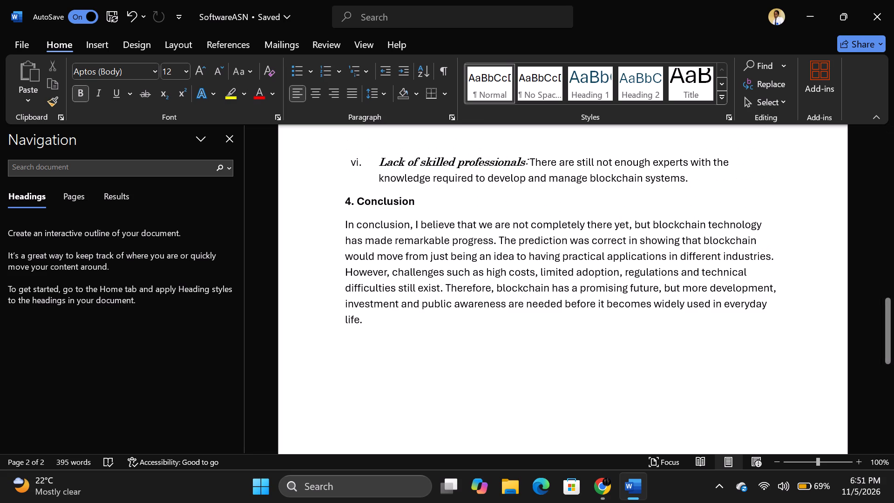
scroll(564, 285, up, 8)
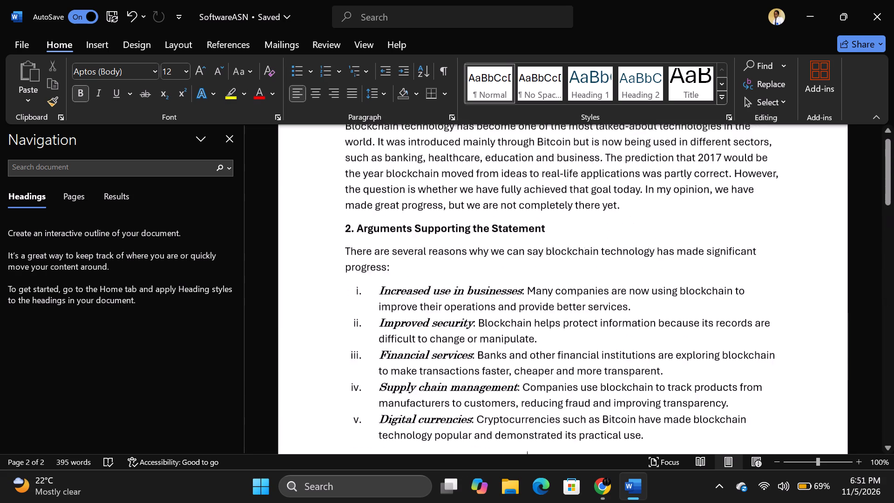
scroll(564, 285, up, 1)
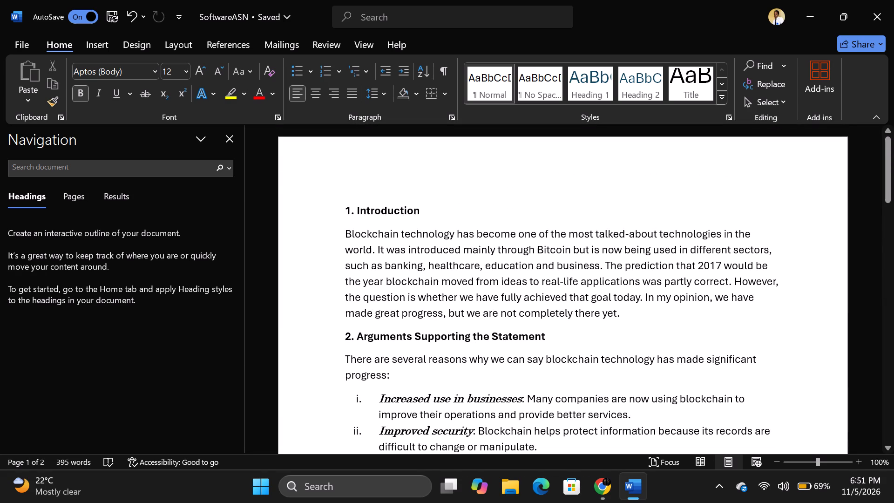
Place the insertion point before the "1. Introduction" heading.
click(344, 209)
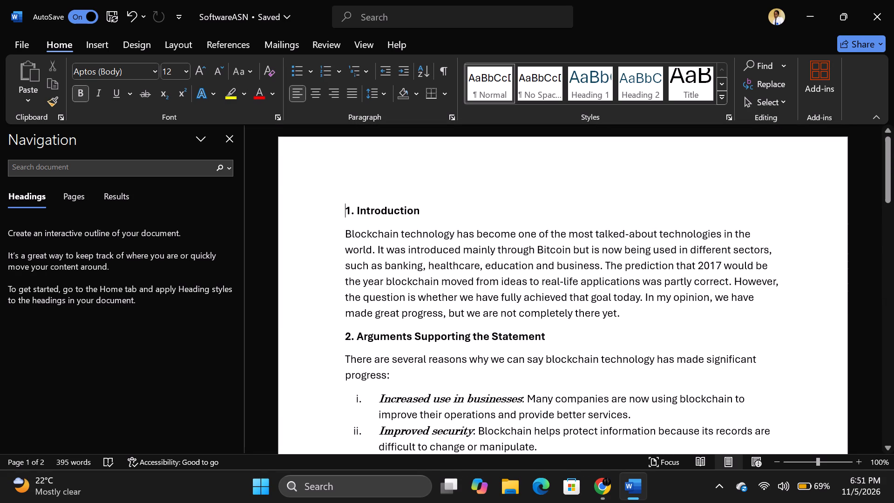
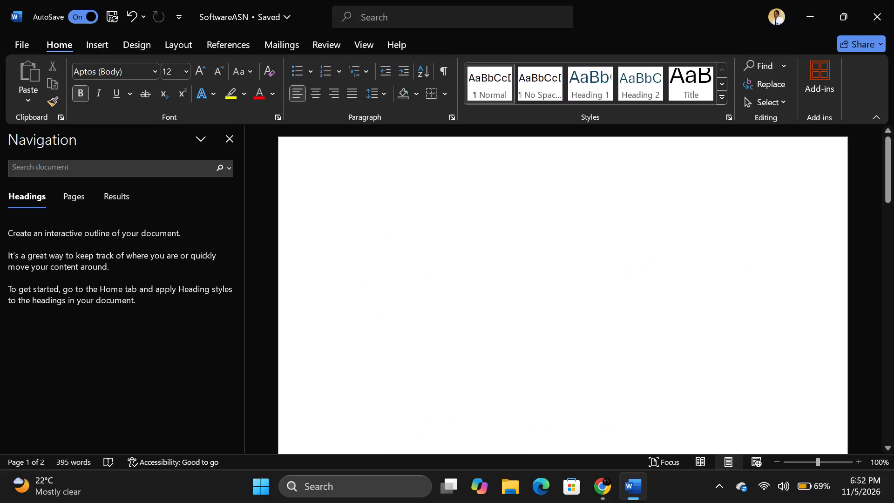
Add the heading "GROUP 7" at the top of the blank first page and start a new line below it.
scroll(467, 299, down, 1)
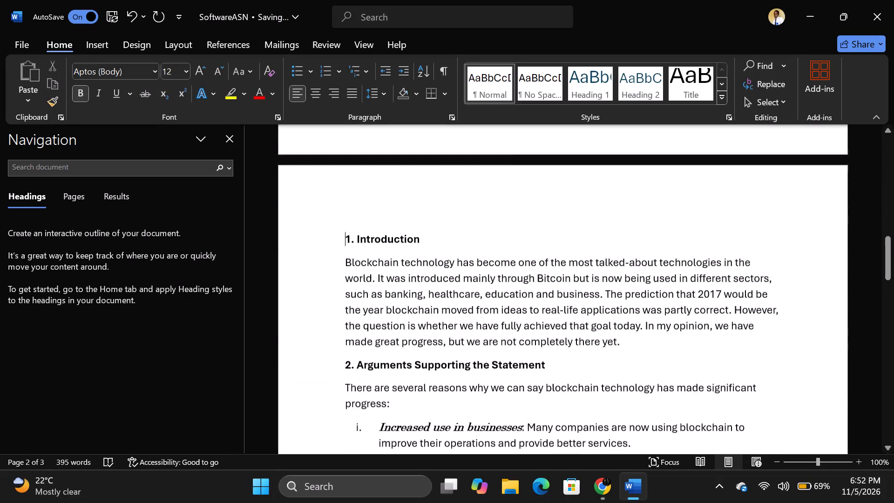
scroll(467, 299, up, 10)
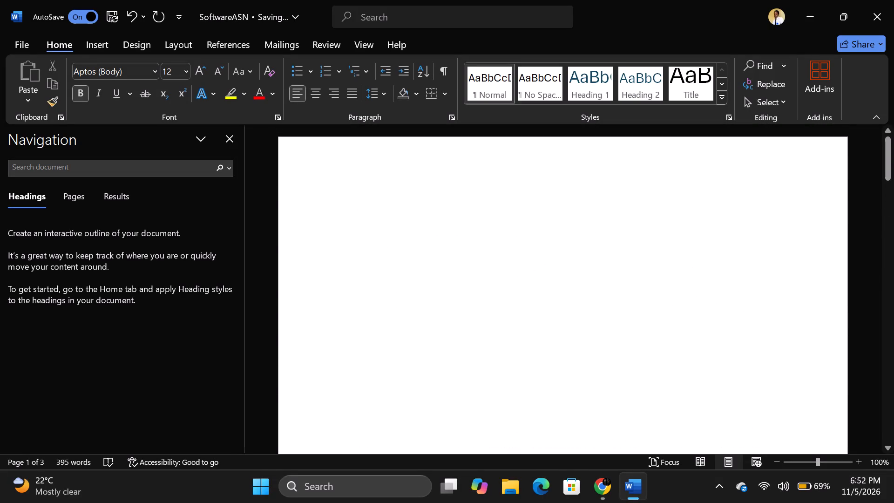
click(376, 188)
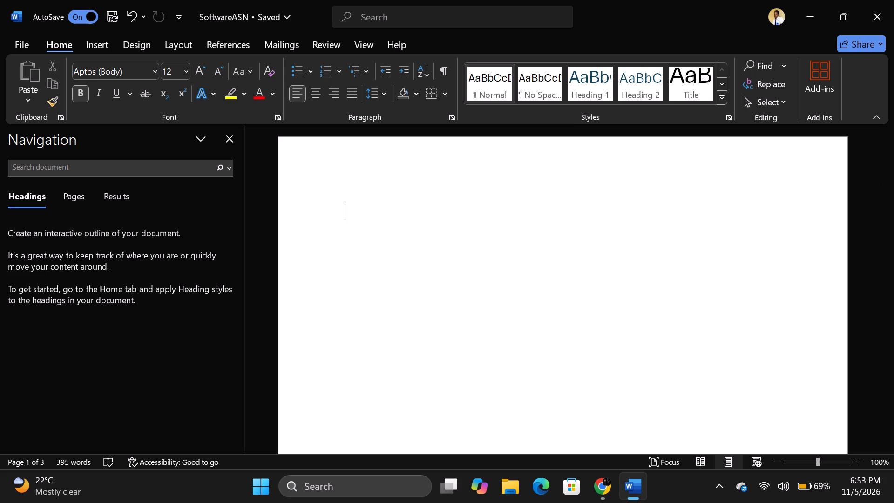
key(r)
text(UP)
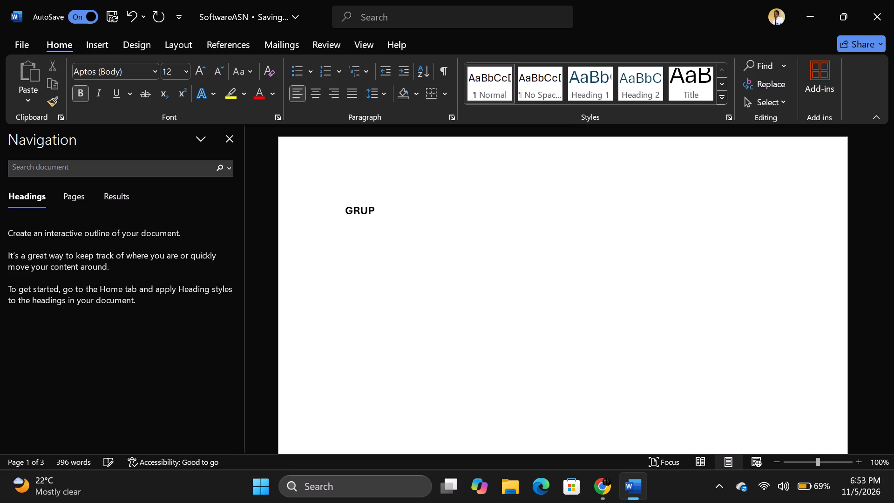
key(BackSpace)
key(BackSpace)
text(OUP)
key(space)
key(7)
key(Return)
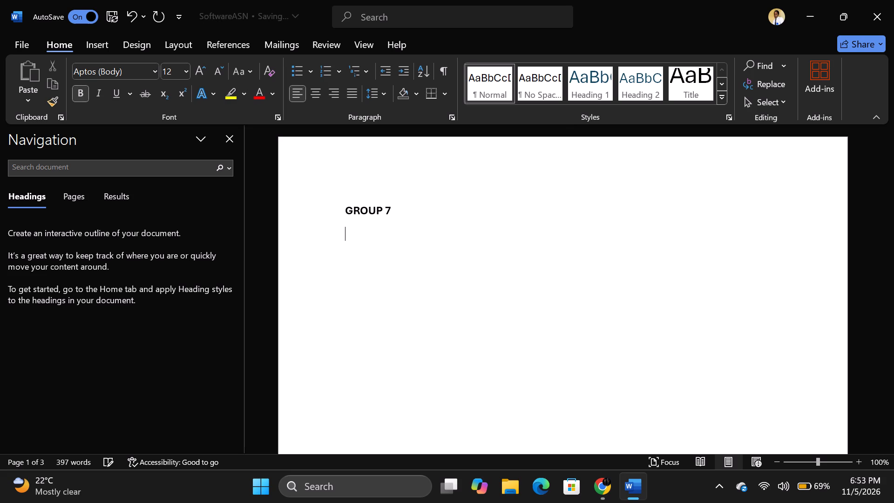
Enter the first group member's name and registration number in capitals on the line below the "GROUP 7" heading.
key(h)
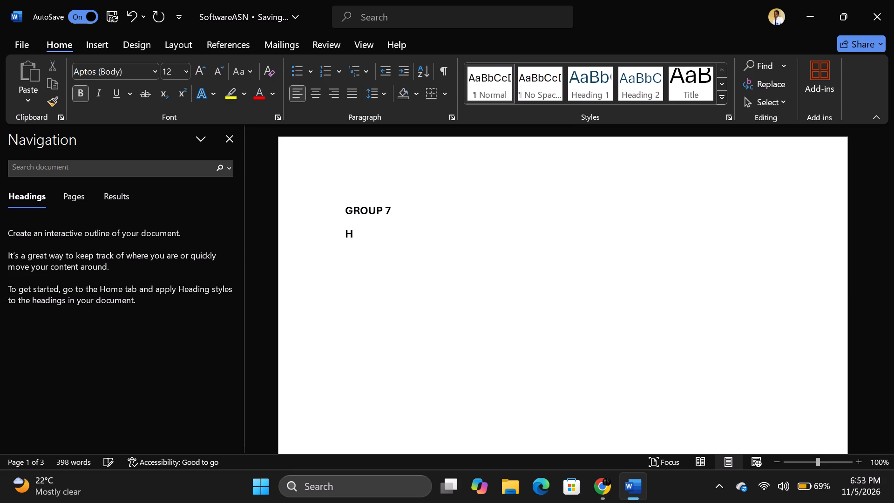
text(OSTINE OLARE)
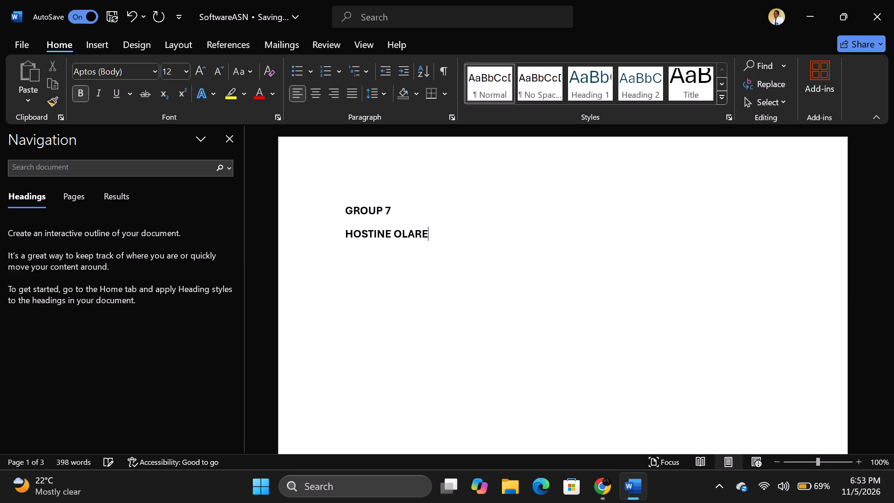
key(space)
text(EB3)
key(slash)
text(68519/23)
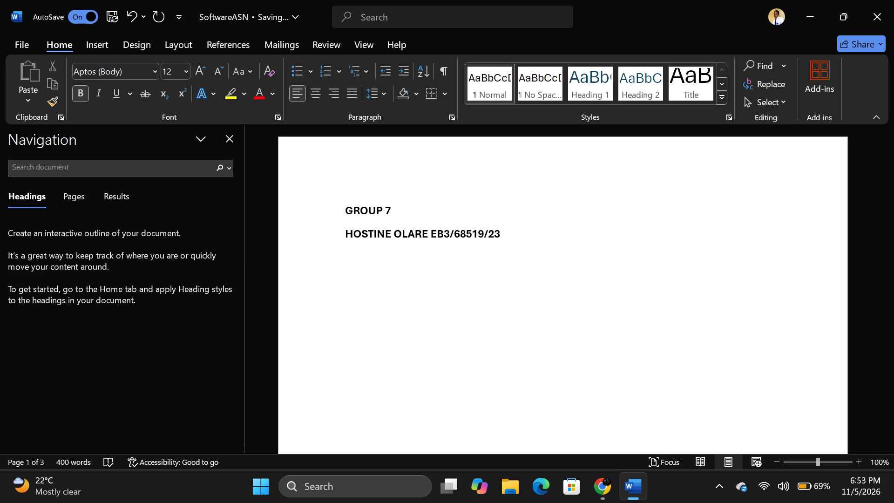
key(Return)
Enter the second group member's name and registration number in capitals on the next line of the member list.
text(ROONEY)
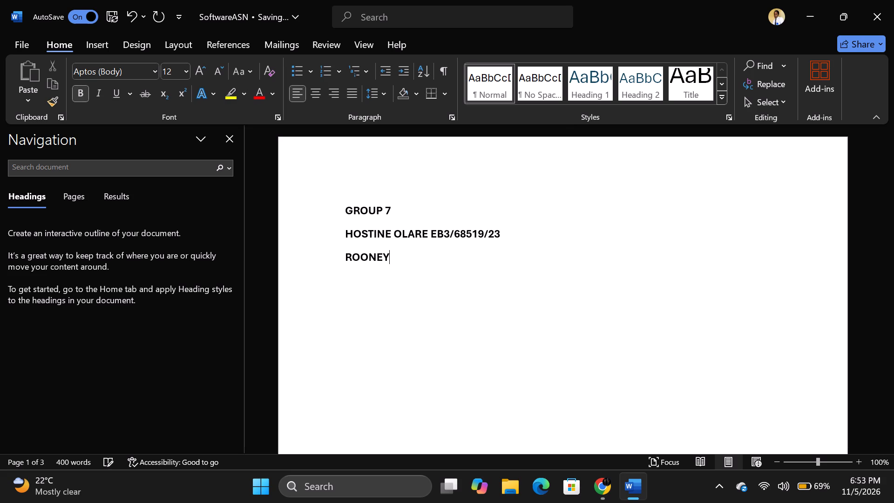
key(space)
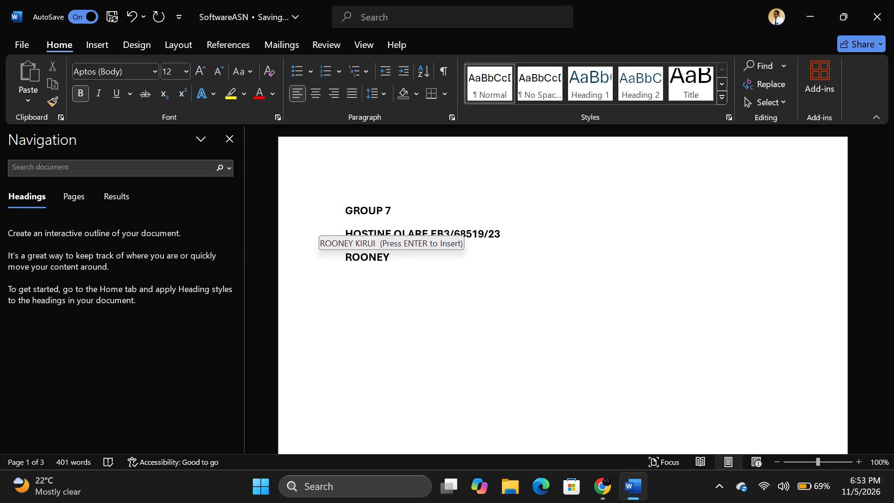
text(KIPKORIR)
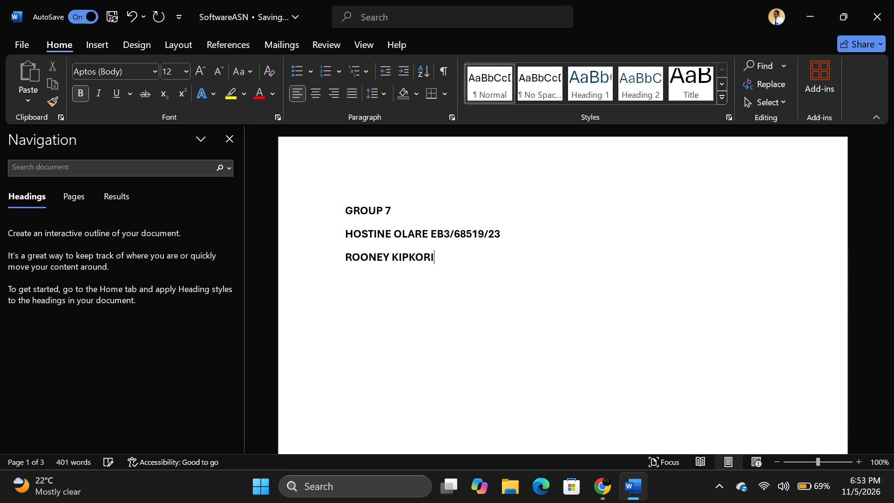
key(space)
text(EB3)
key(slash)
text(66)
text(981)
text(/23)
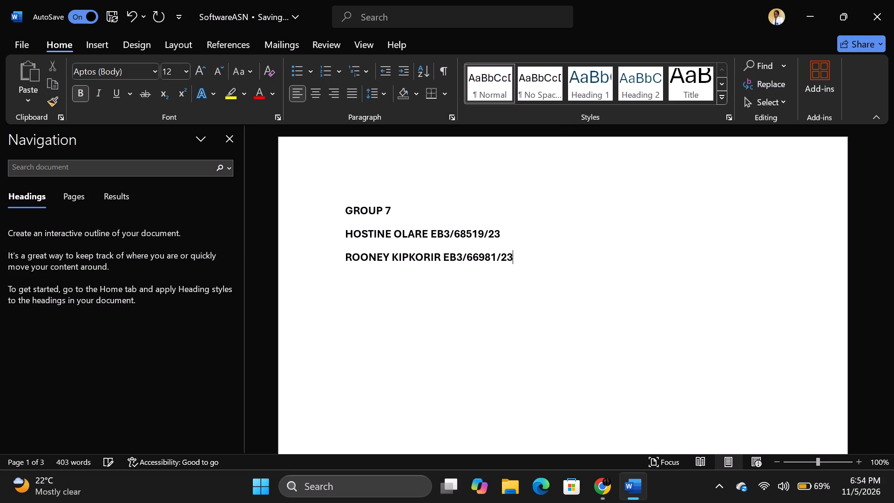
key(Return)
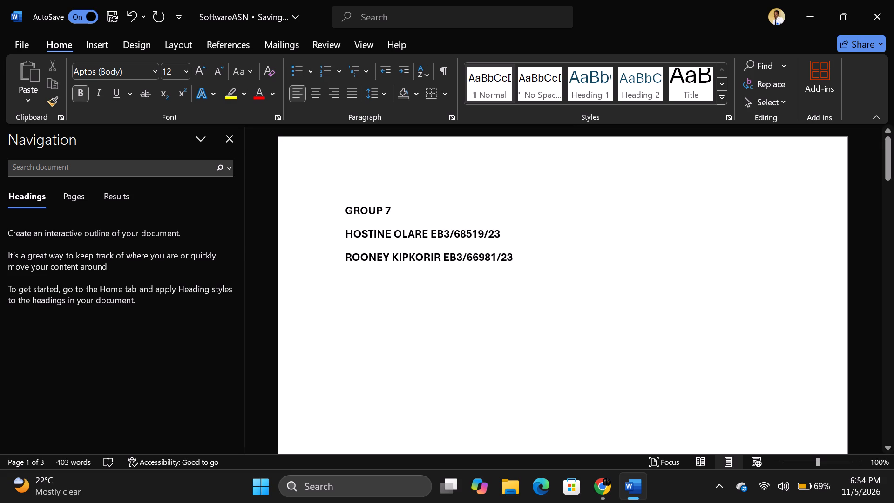
Enter the third group member's name and registration number in capitals on the next line of the member list.
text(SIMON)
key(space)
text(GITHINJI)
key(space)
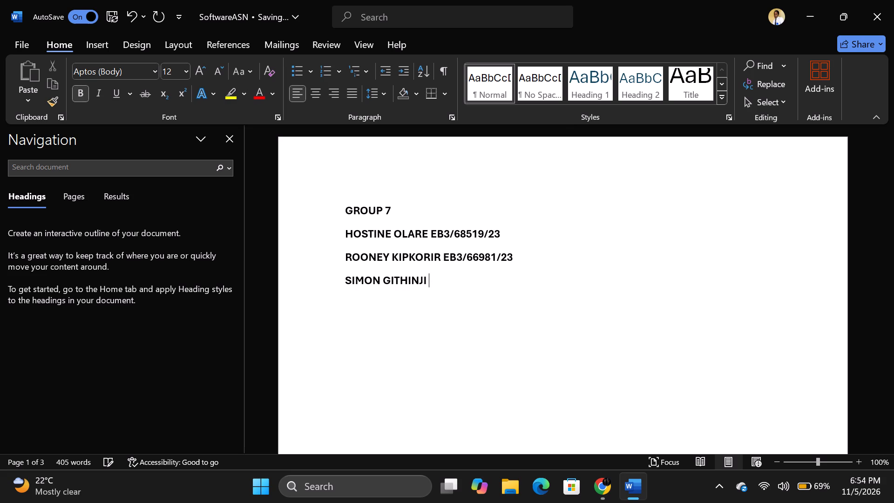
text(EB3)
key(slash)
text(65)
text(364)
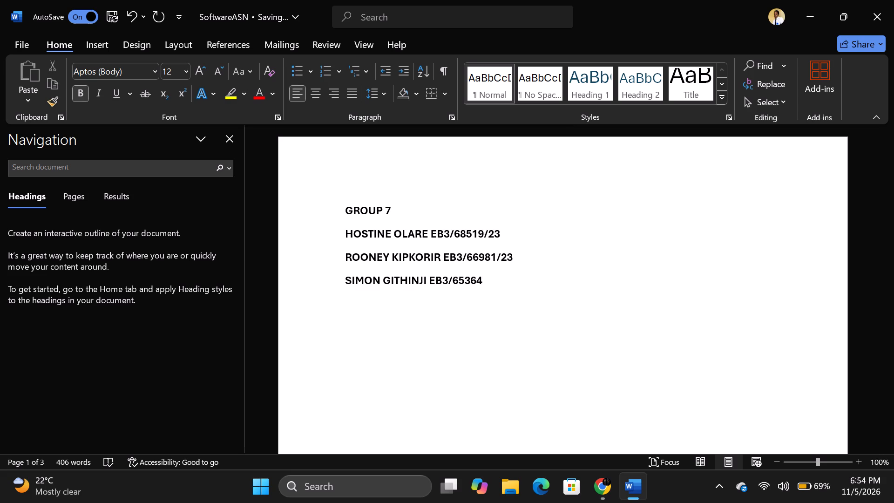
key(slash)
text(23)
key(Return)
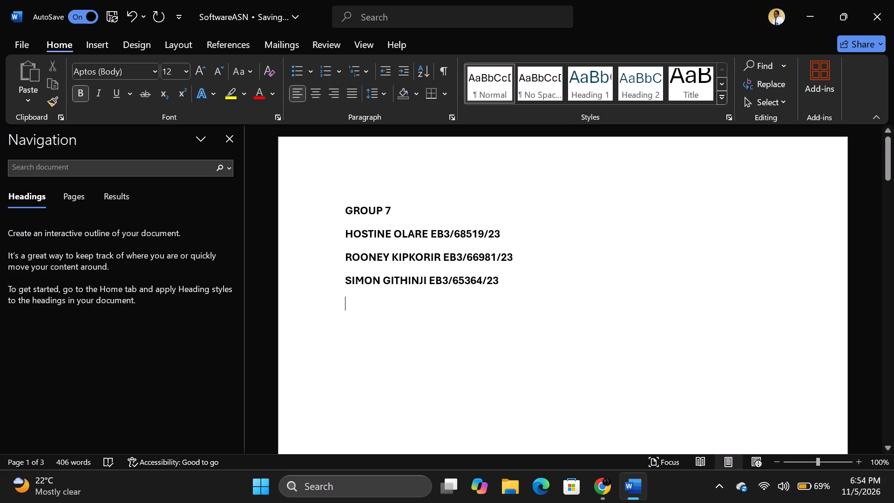
Enter the fourth group member's name and registration number in capitals on the next line of the member list.
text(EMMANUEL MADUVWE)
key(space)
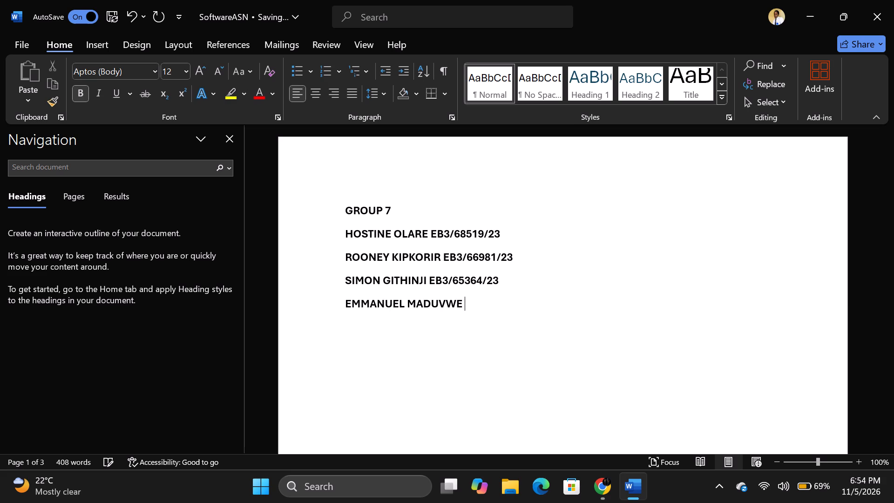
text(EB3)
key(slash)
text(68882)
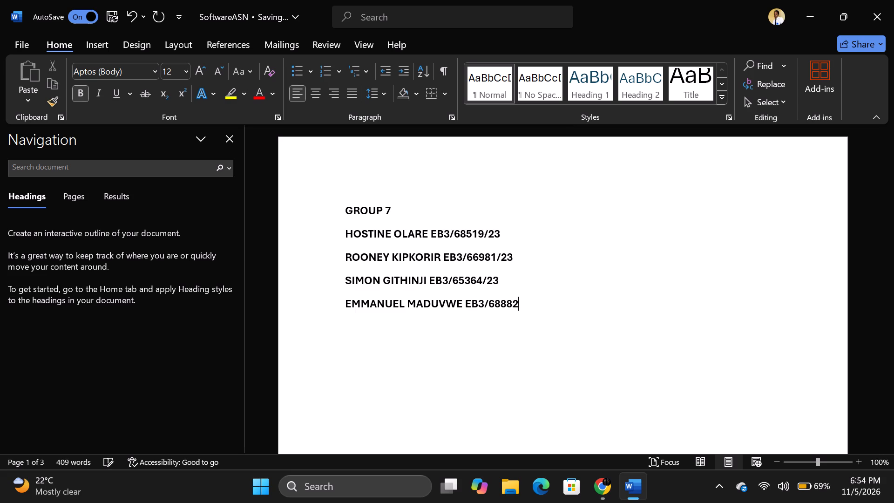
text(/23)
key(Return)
Enter the fifth group member's name and registration number in capitals on the next line of the member list.
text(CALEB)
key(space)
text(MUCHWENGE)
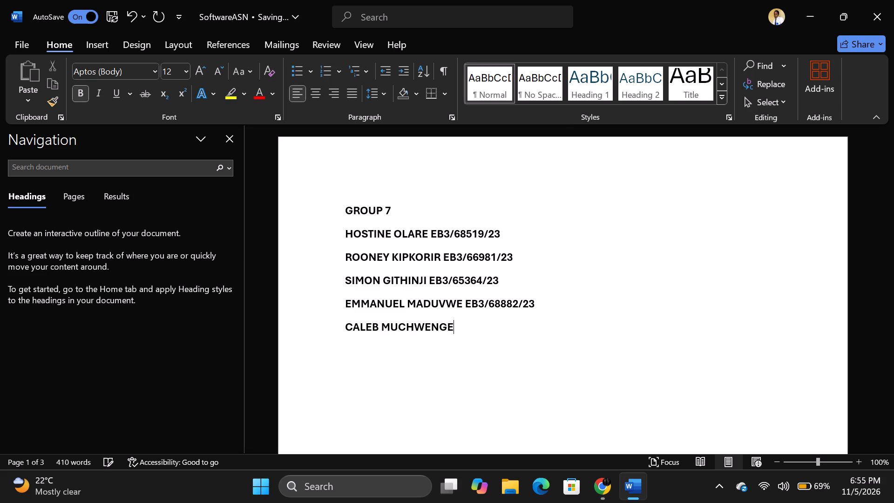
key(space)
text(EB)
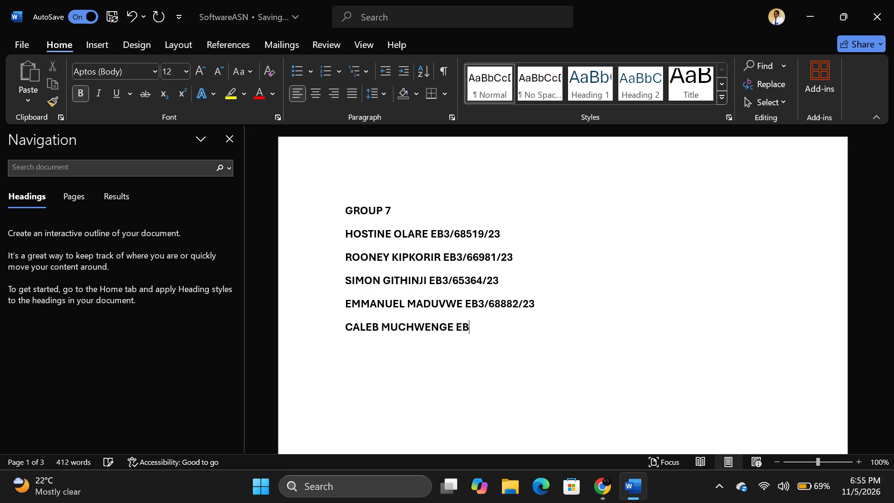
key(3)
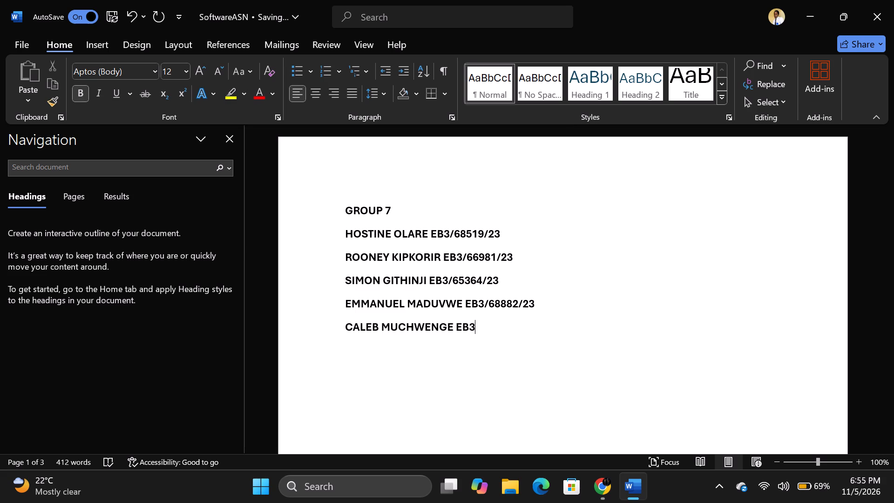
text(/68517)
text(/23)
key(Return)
Enter only the names of the sixth and seventh group members in capitals, each on its own line of the list.
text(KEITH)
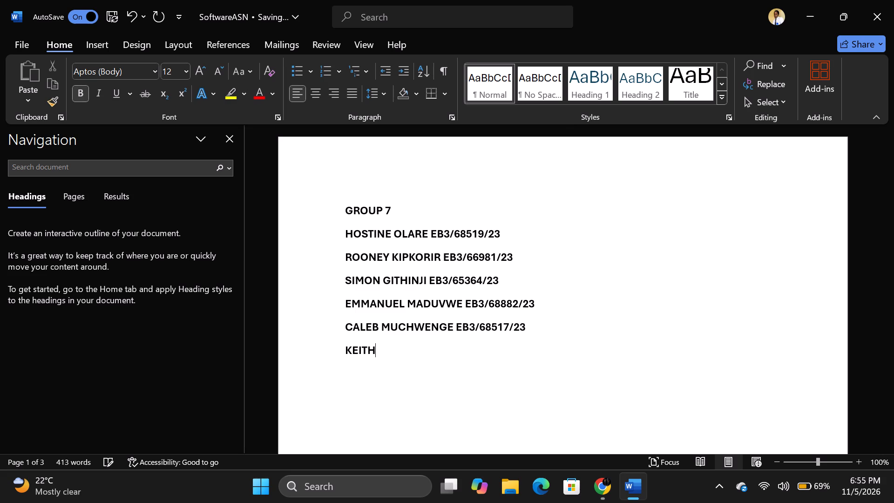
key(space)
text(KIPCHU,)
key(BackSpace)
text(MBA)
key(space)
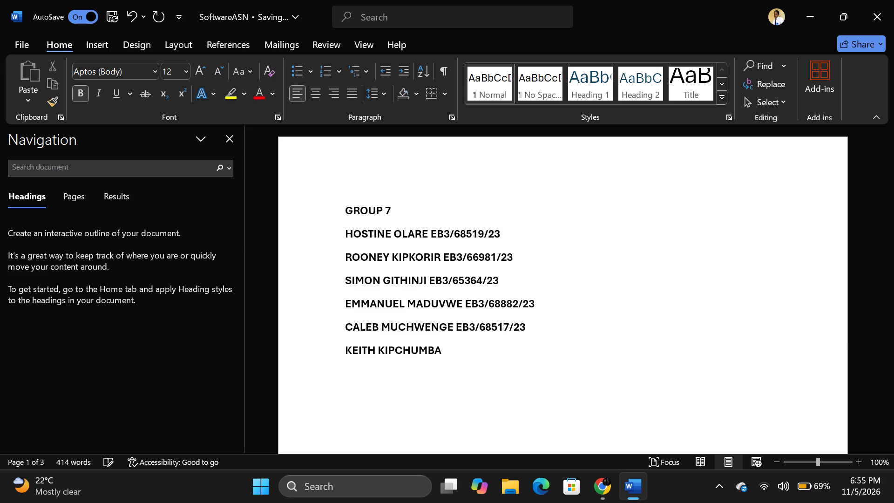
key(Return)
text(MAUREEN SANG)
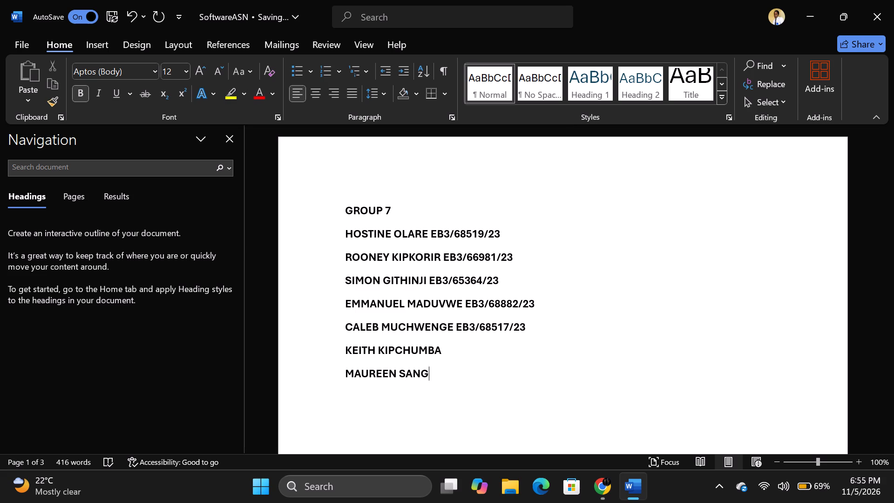
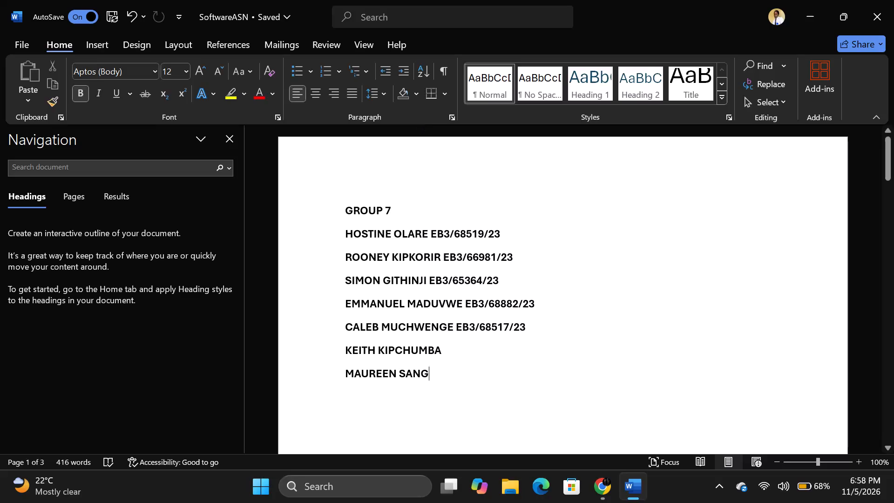
Correct the sixth group member's surname in the member list by replacing its ending with KEMBOI in capitals.
click(443, 348)
key(BackSpace)
key(BackSpace)
key(BackSpace)
key(BackSpace)
key(BackSpace)
key(BackSpace)
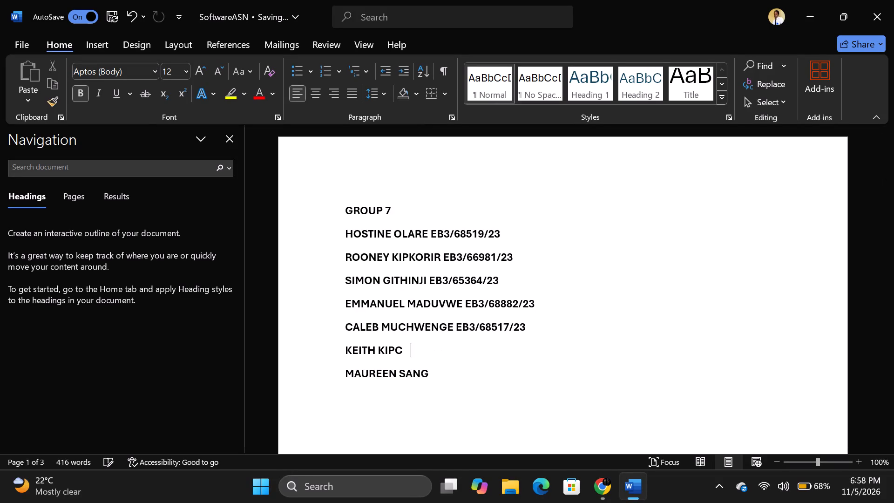
key(BackSpace)
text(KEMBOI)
Add only the registration number prefix EB3/ after the names of the sixth and seventh group members.
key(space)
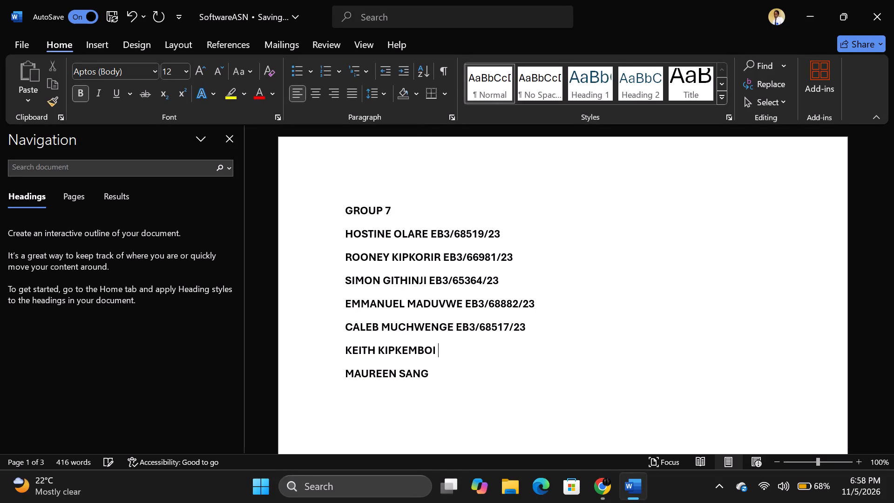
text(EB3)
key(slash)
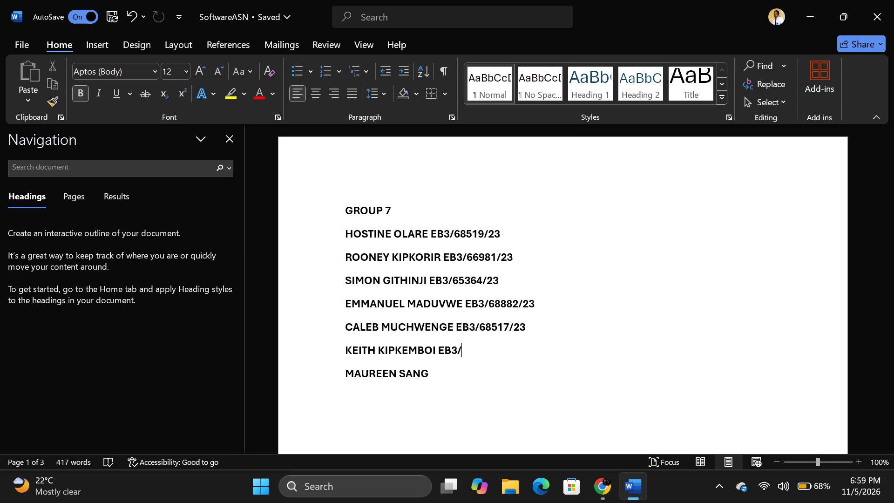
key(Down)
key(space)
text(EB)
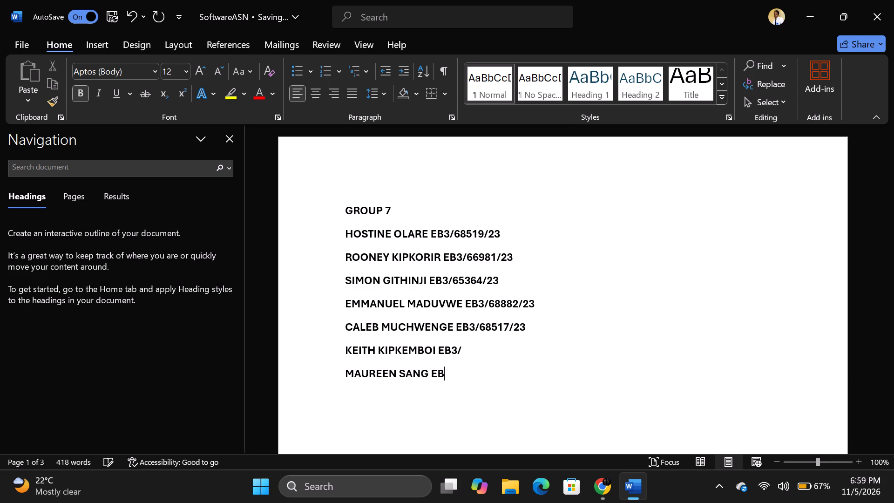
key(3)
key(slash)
Save the SoftwareASN document with the updated group member list.
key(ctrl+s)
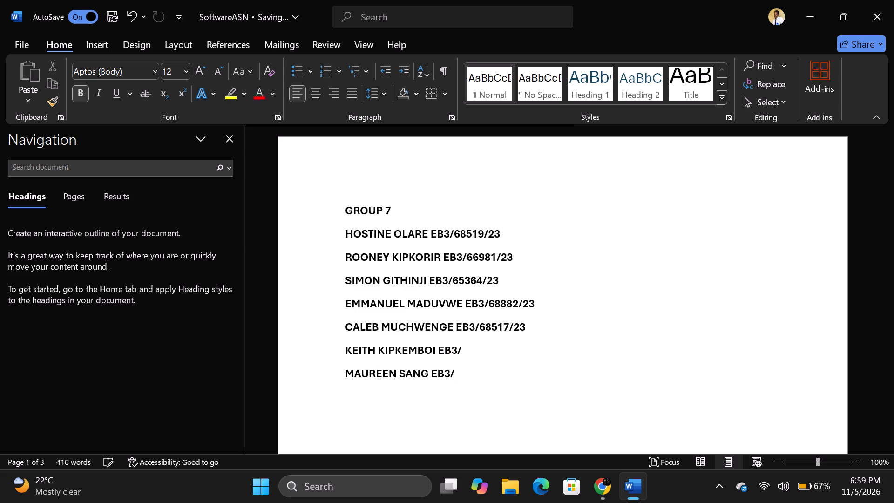